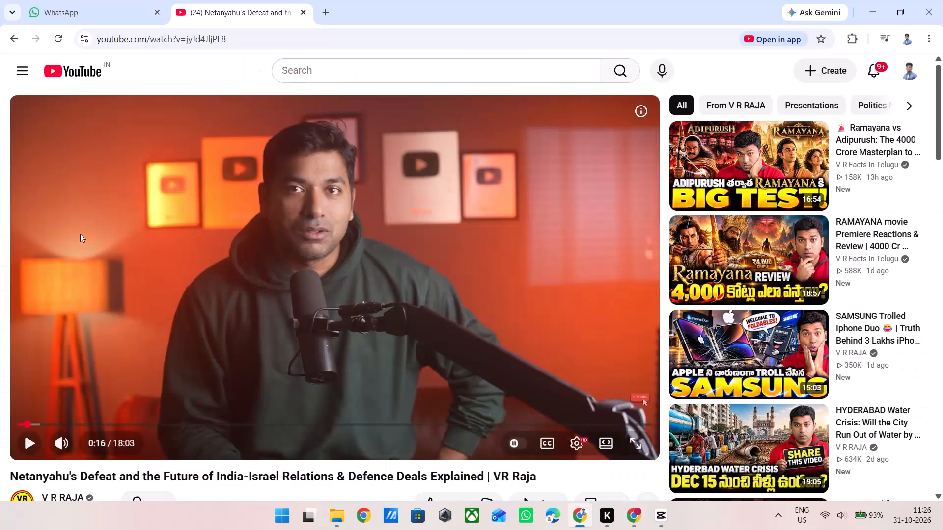
# Open YouTube Studio in a new browser tab and go to the channel's content list.
pyautogui.click(329, 19)
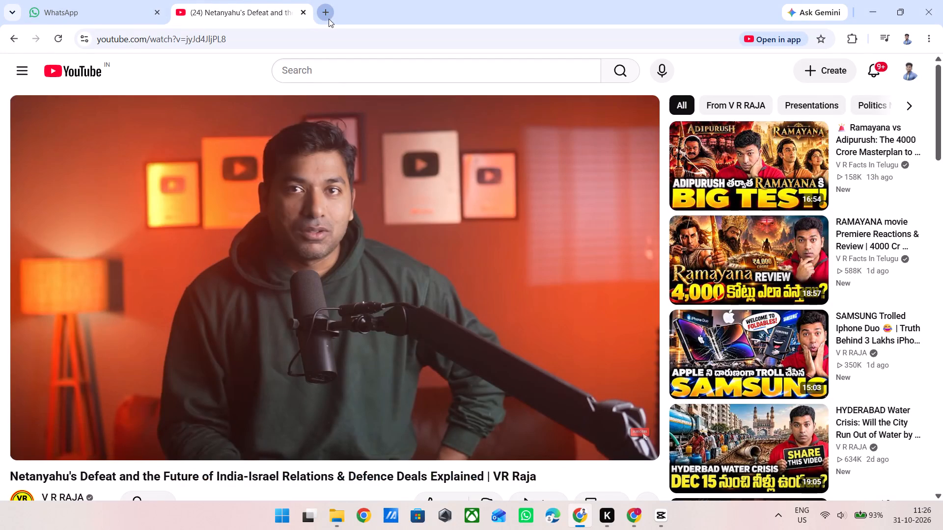
pyautogui.write('yt')
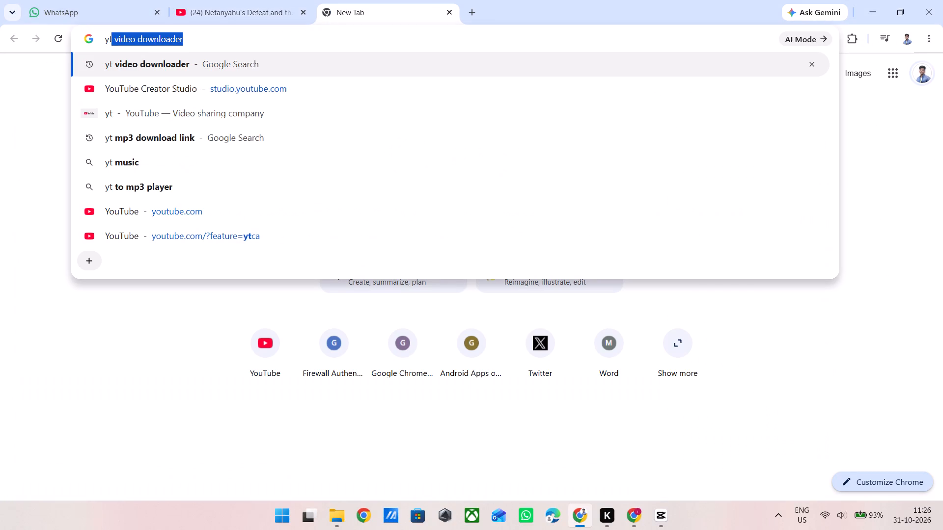
pyautogui.press('Down')
pyautogui.press('Return')
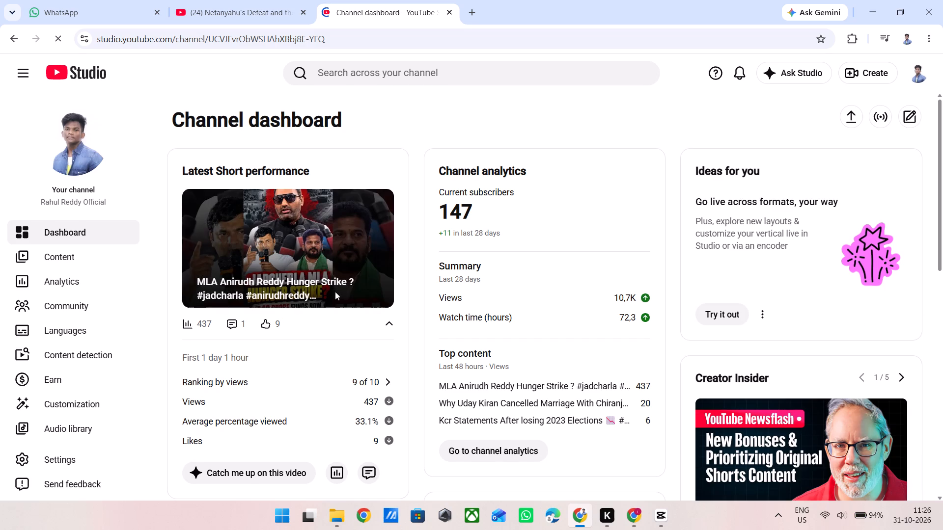
pyautogui.click(68, 258)
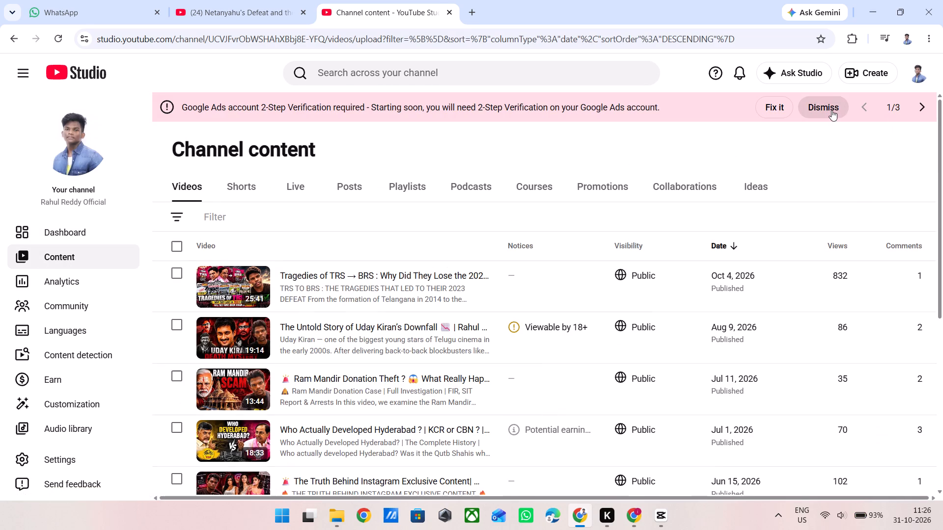
# Dismiss the account notices above the channel content list.
pyautogui.click(832, 110)
pyautogui.click(832, 110)
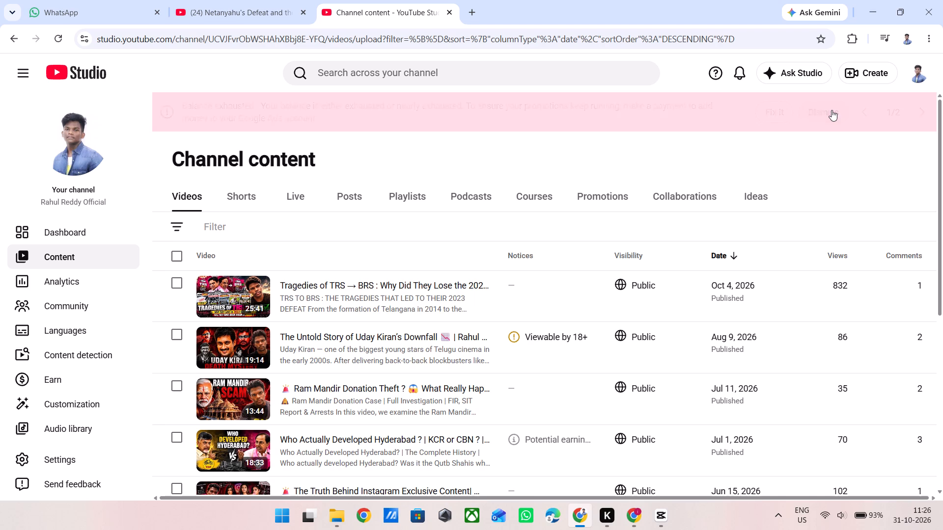
pyautogui.click(917, 113)
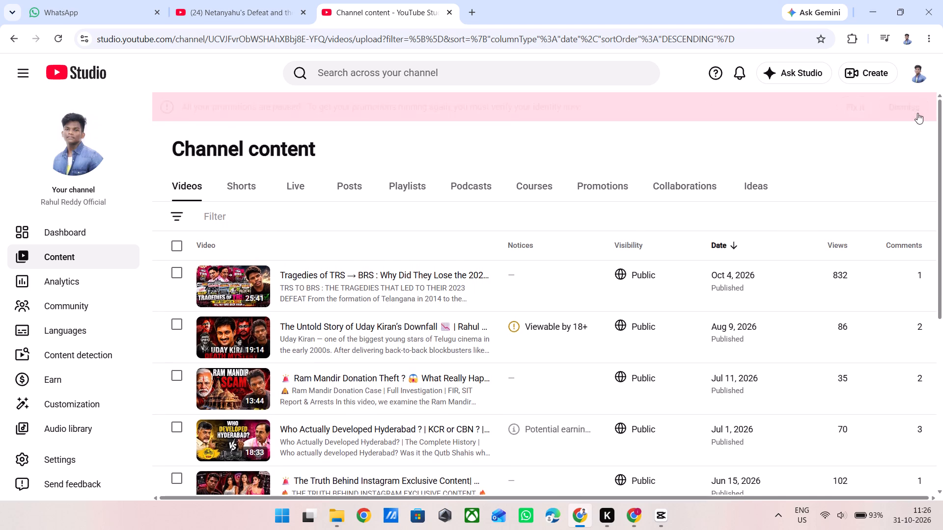
# Start a new video upload for the channel.
pyautogui.click(862, 74)
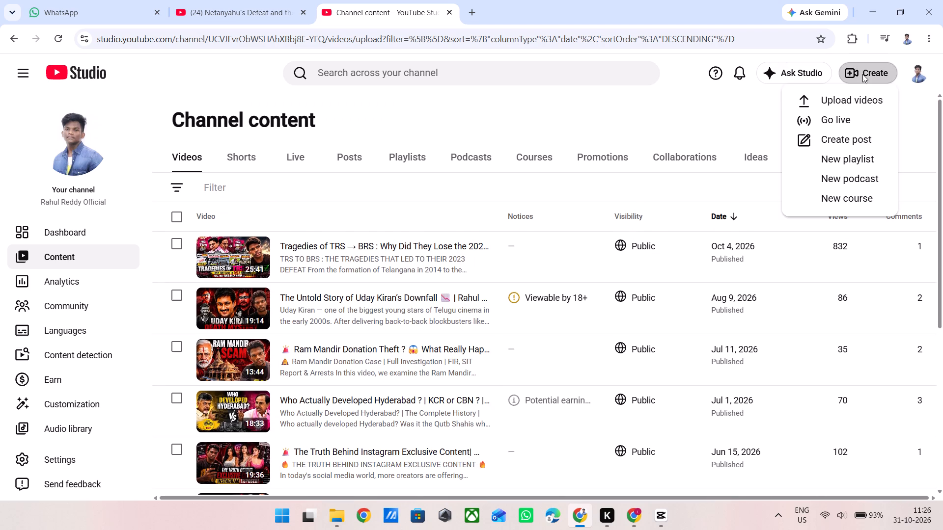
pyautogui.click(849, 106)
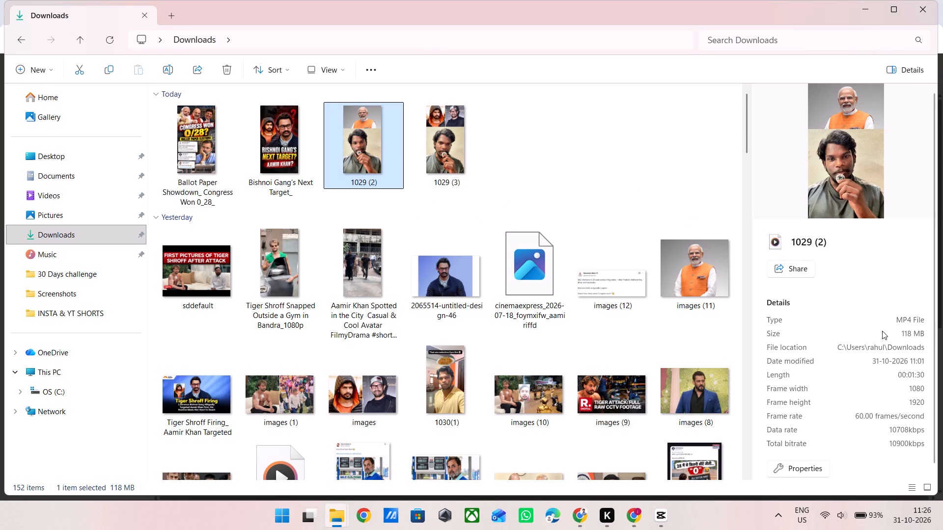
# Examine the 1029 (3) video in Downloads and the CapCut projects 1029 (3) and 1029 (2), closing each project after viewing.
pyautogui.click(462, 142)
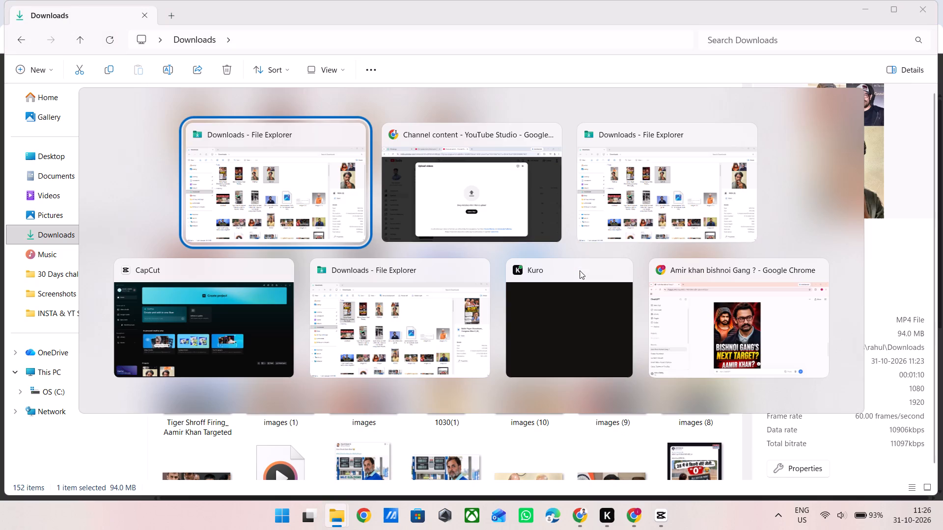
pyautogui.scroll(-3, 432, 431)
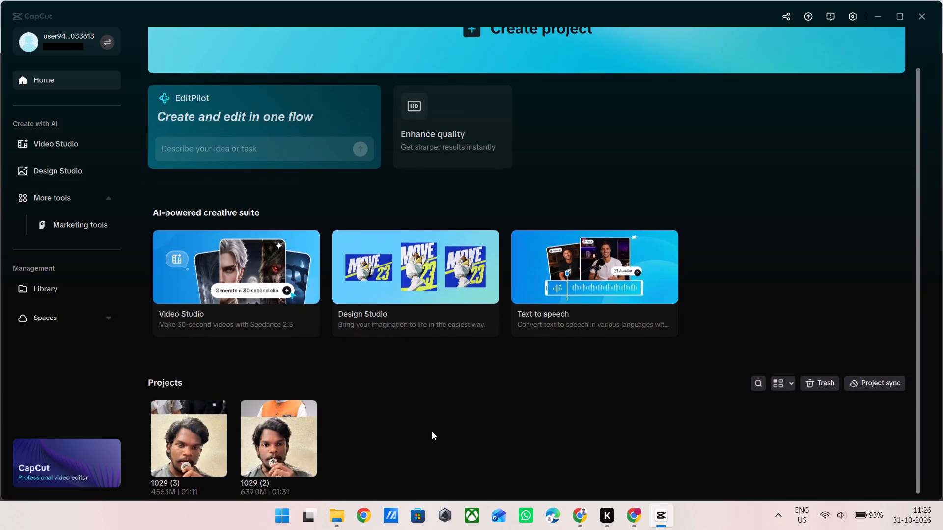
pyautogui.click(201, 439)
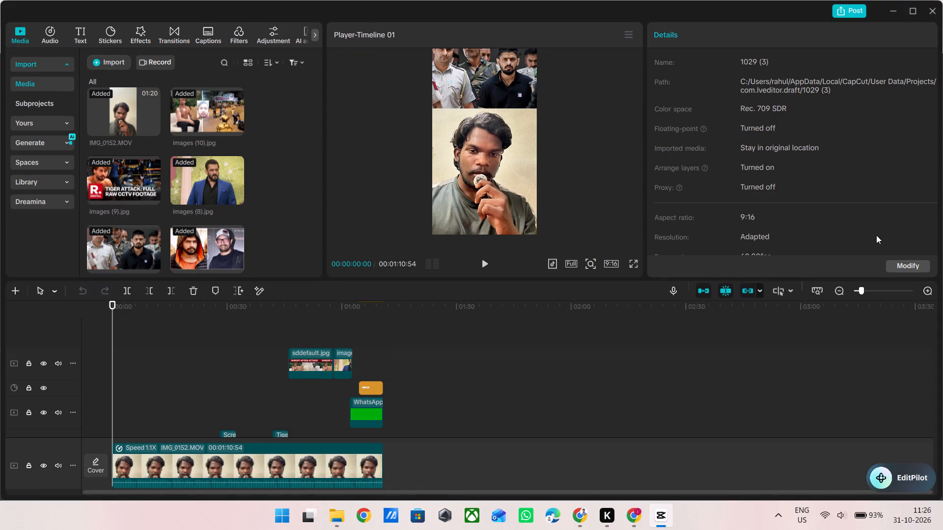
pyautogui.click(936, 8)
pyautogui.scroll(-1, 289, 448)
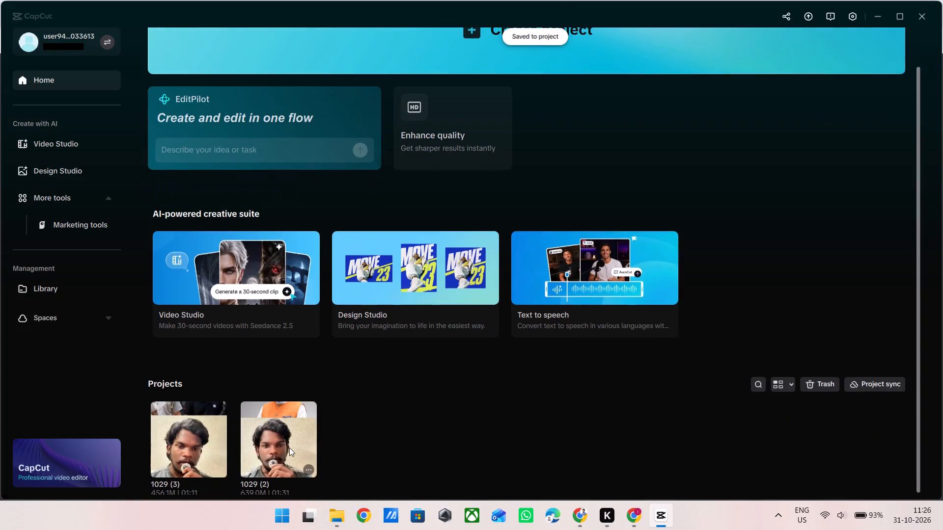
pyautogui.click(262, 446)
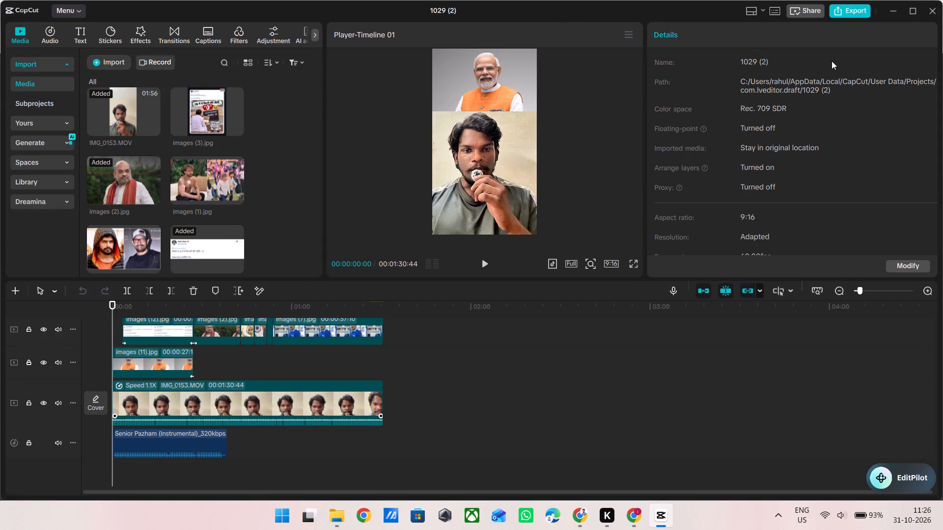
pyautogui.click(938, 7)
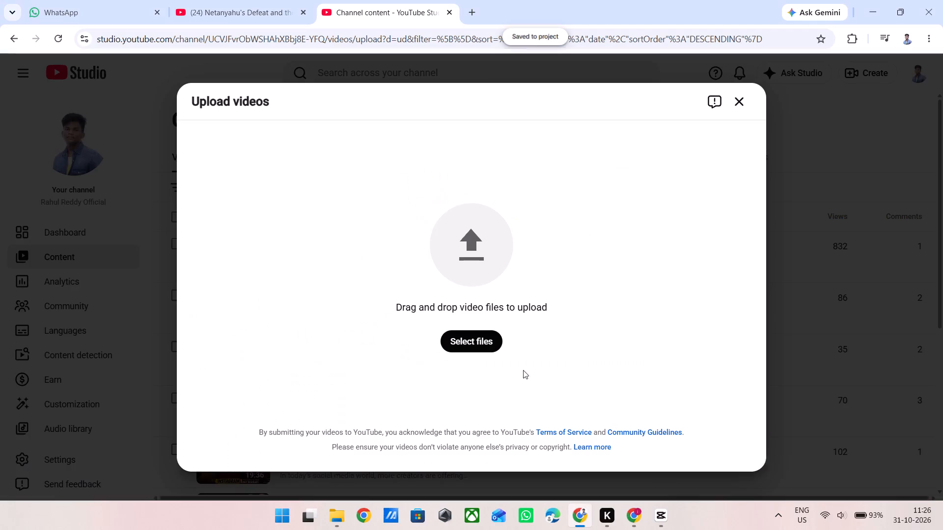
# Back in YouTube Studio, select the video file 1029 (2) from Downloads for upload.
pyautogui.click(457, 343)
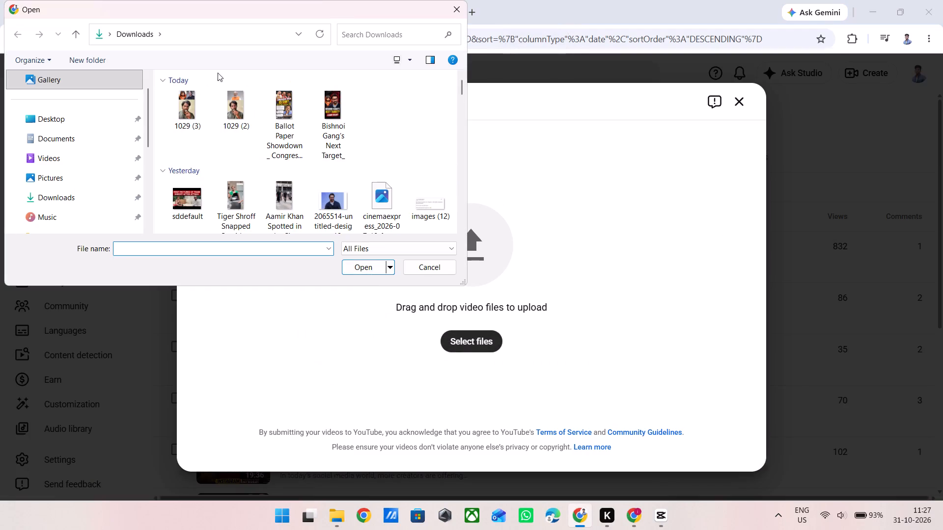
pyautogui.click(223, 113)
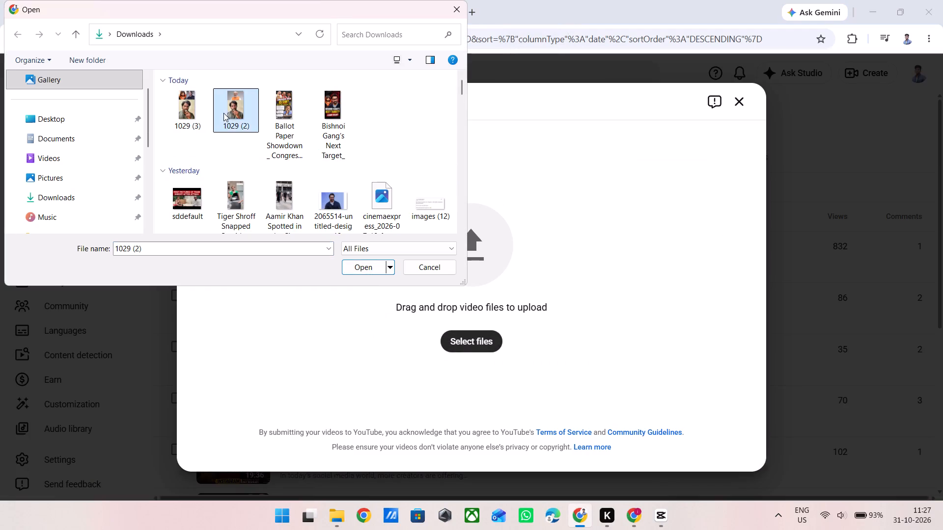
pyautogui.press('Return')
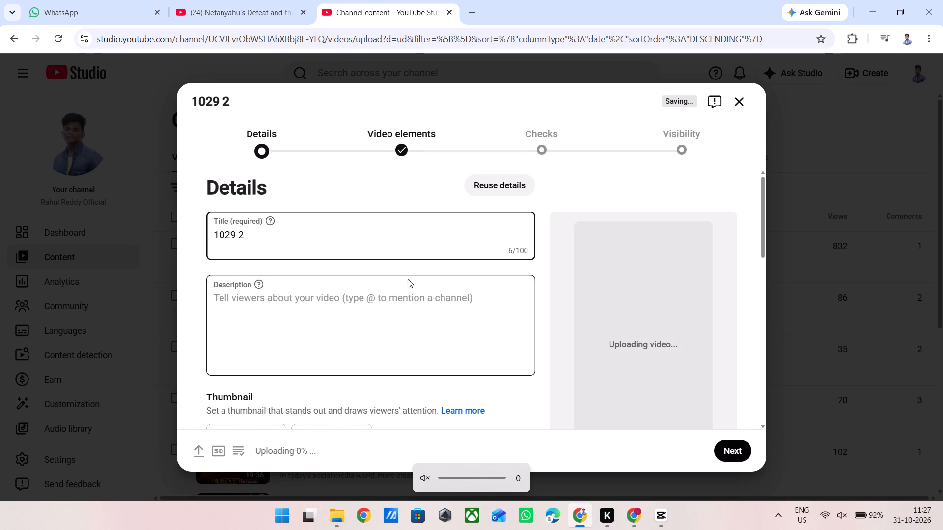
# Replace the default video title with "Modi Tweet".
pyautogui.moveTo(294, 236); pyautogui.dragTo(188, 242)
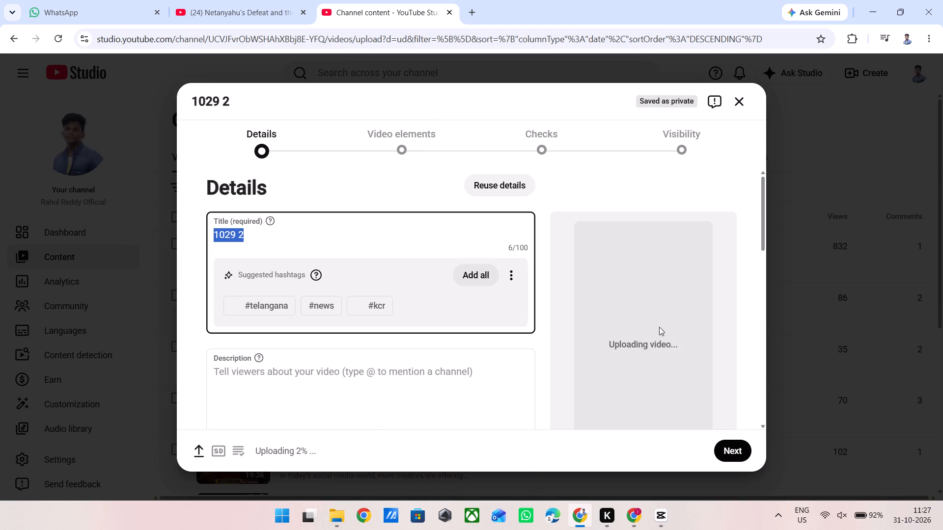
pyautogui.press('BackSpace')
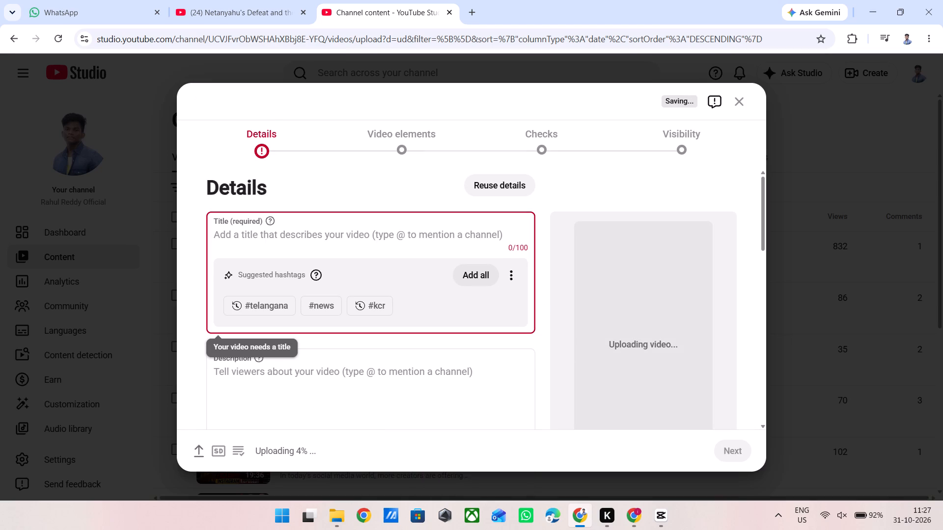
pyautogui.write('Modi Tweet')
pyautogui.press('space')
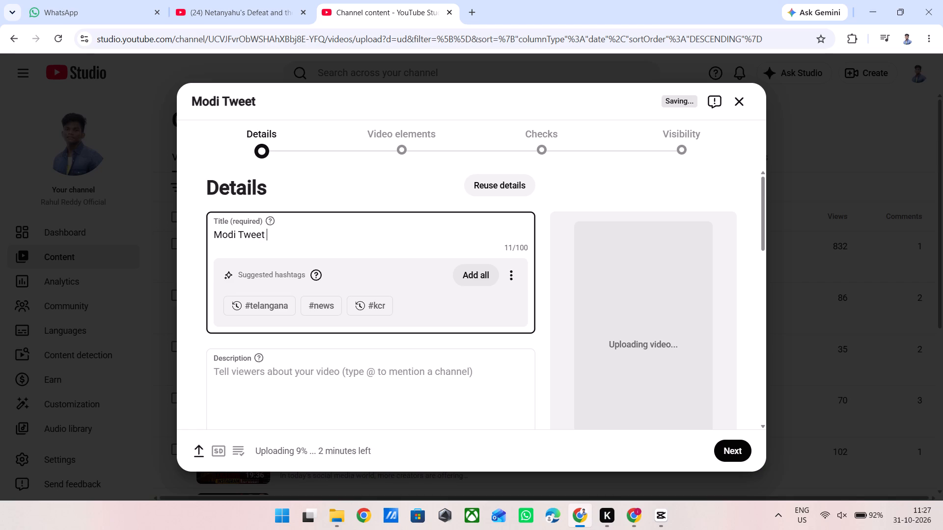
# Insert "& Amith Shah" between "Modi" and "Tweet" in the video title.
pyautogui.press('Left')
pyautogui.press('Left')
pyautogui.press('Left')
pyautogui.press('Left')
pyautogui.press('Left')
pyautogui.press('Left')
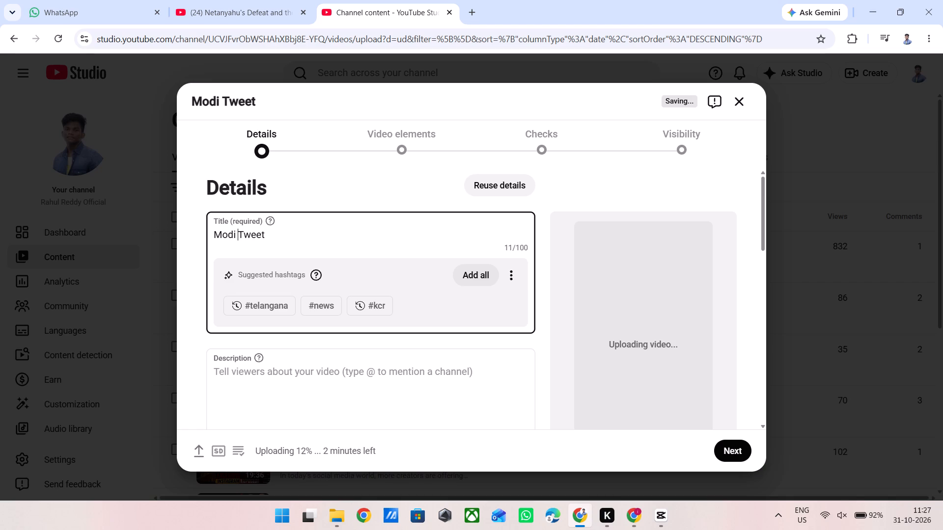
pyautogui.write('Shah')
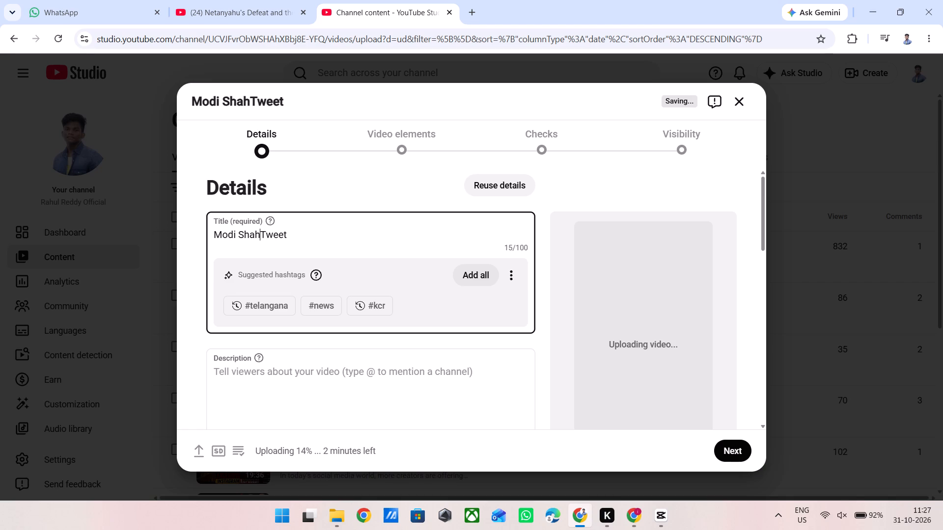
pyautogui.press('Left')
pyautogui.press('Left')
pyautogui.press('Left')
pyautogui.press('Left')
pyautogui.write('& Amith')
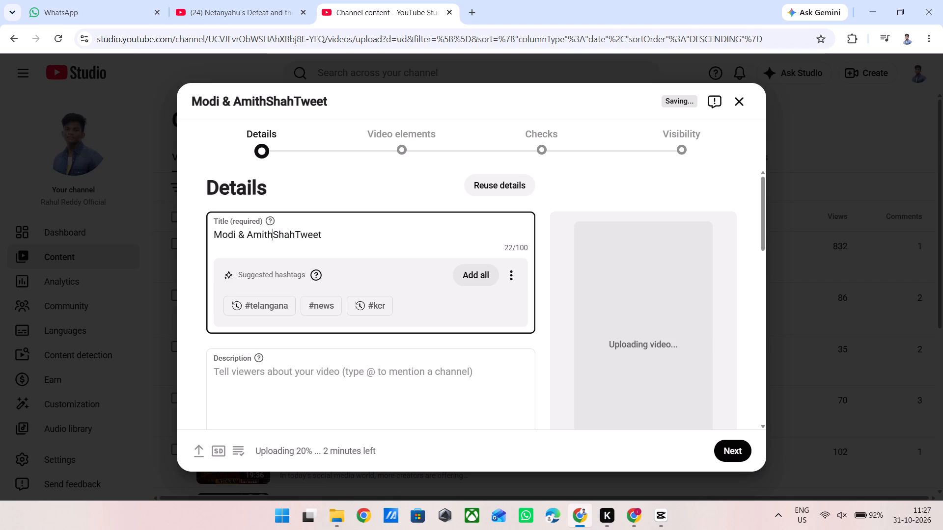
pyautogui.press('space')
# Append "on MLC election Results" to the end of the video title.
pyautogui.click(344, 230)
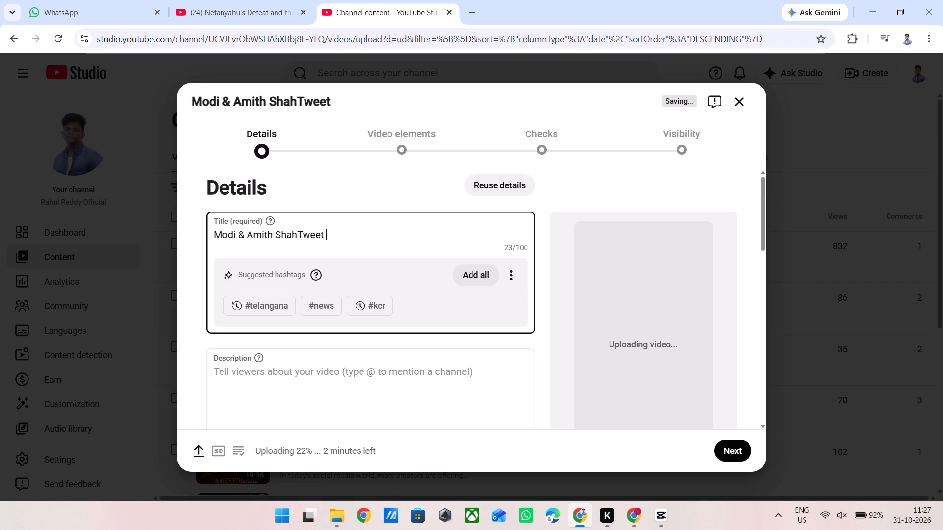
pyautogui.write('on ML')
pyautogui.write('C ele')
pyautogui.write('ction Results')
pyautogui.press('space')
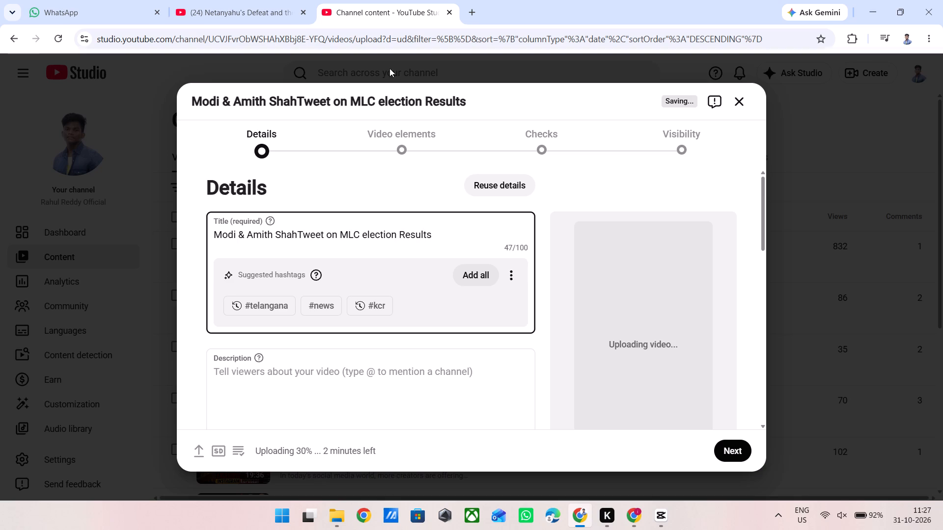
# Search Google for "laugh emoji" in a new browser tab.
pyautogui.click(471, 15)
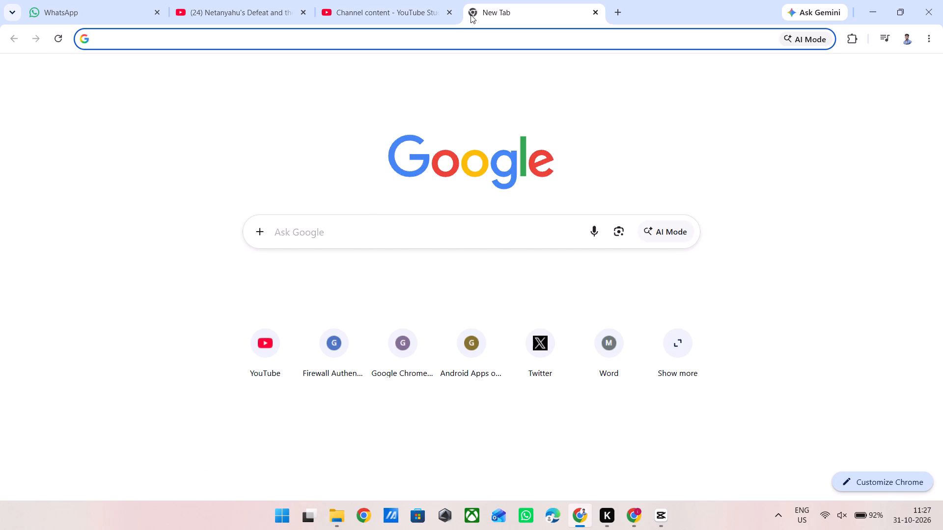
pyautogui.write('laugh e')
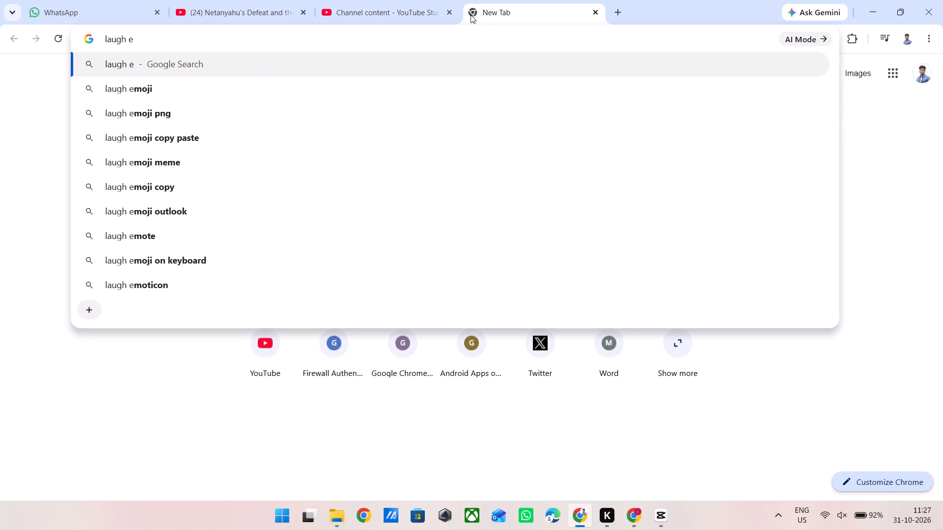
pyautogui.press('Down')
pyautogui.press('Return')
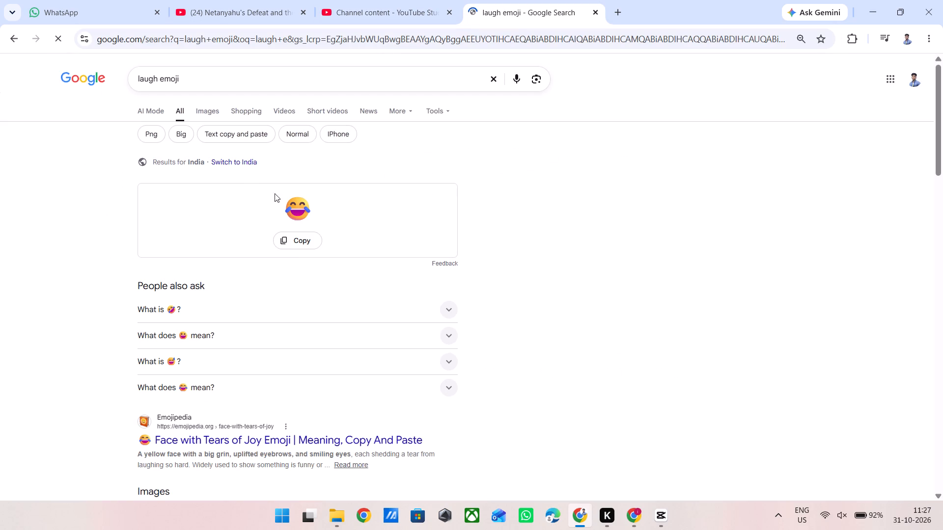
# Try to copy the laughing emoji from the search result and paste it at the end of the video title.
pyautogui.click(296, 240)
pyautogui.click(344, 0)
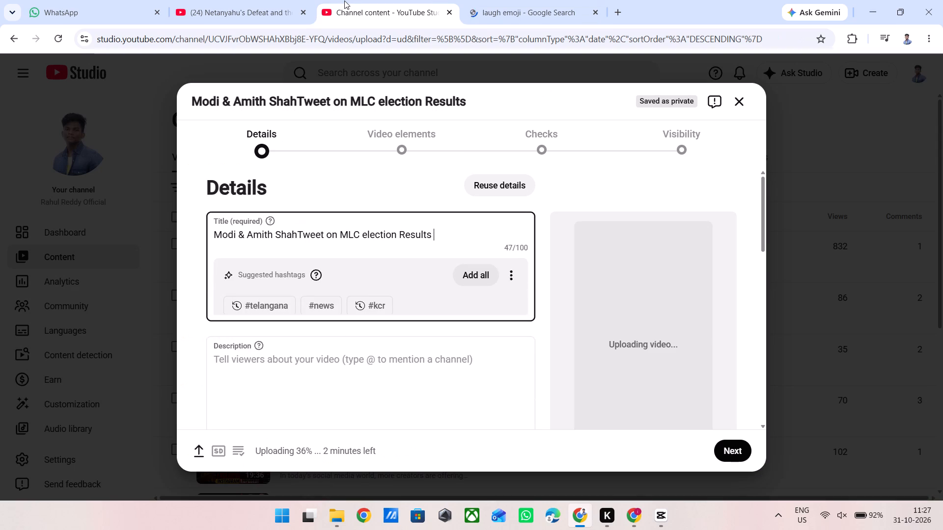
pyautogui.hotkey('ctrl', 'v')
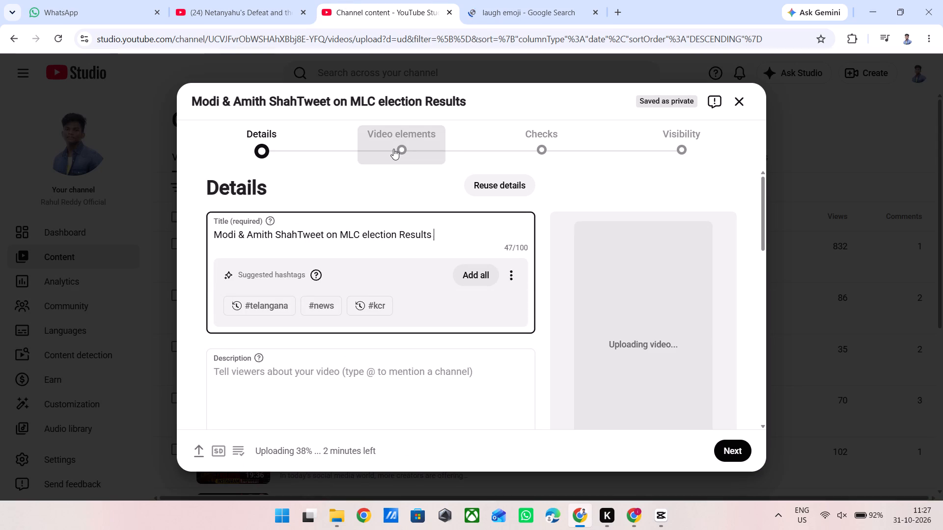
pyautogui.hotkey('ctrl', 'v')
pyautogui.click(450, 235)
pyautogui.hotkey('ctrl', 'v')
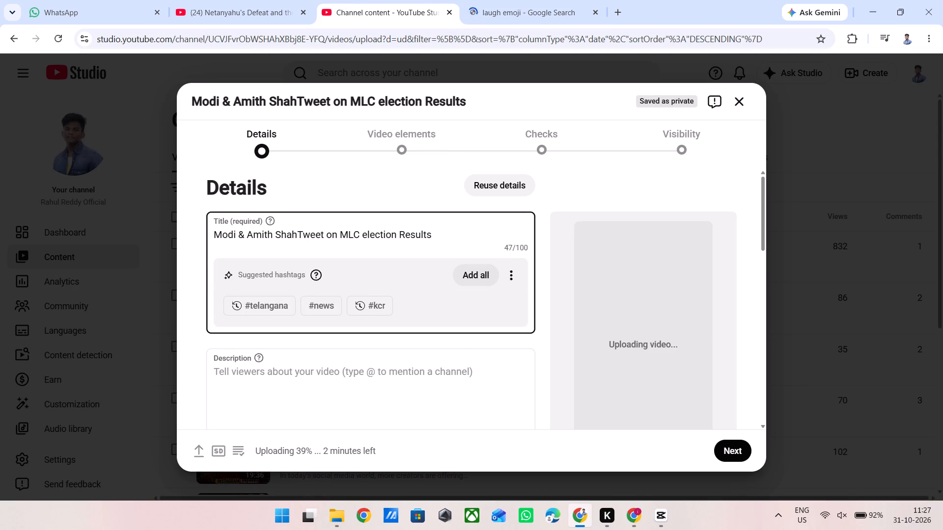
# Copy the 😂 emoji from the Google result again and add it at the end of the video title, followed by a space.
pyautogui.click(474, 3)
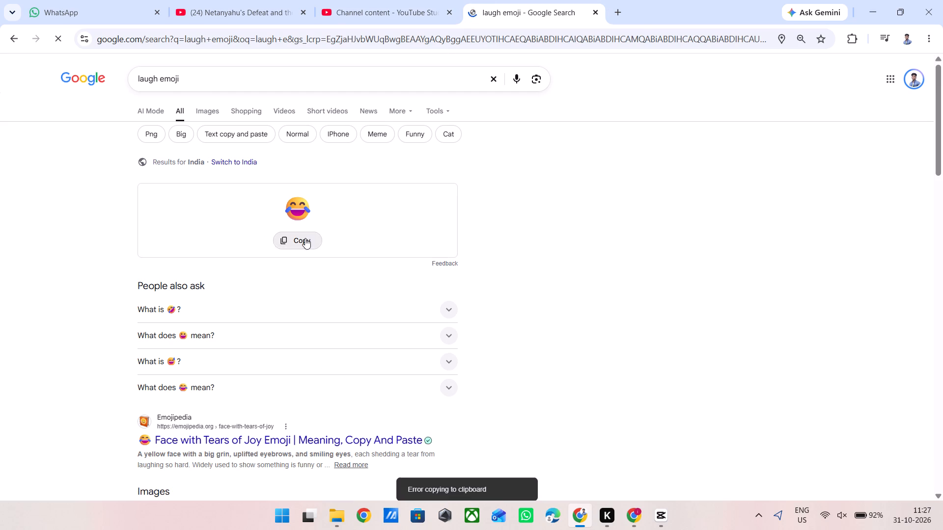
pyautogui.click(305, 238)
pyautogui.click(362, 0)
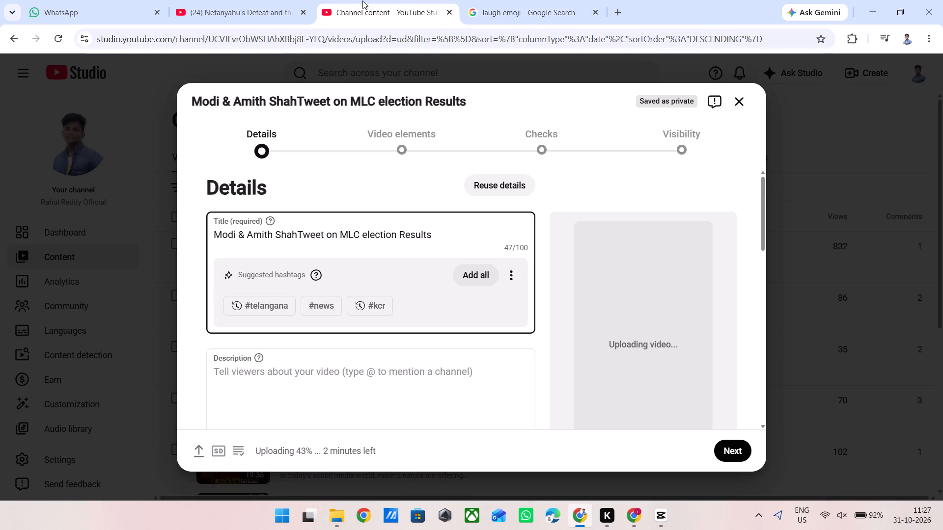
pyautogui.hotkey('ctrl', 'v')
pyautogui.press('space')
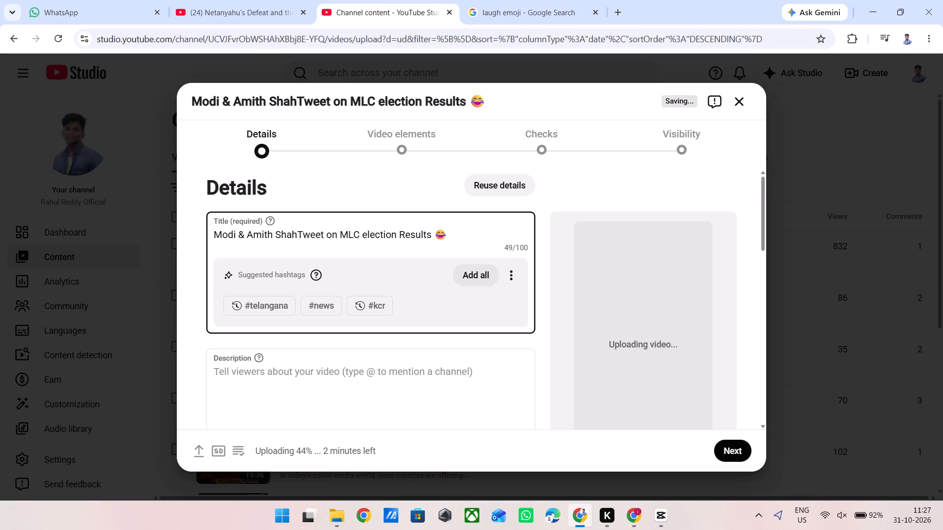
# Append the hashtags #narendramodi, #amithsha, #bjp and #india to the end of the video title.
pyautogui.write('#nared')
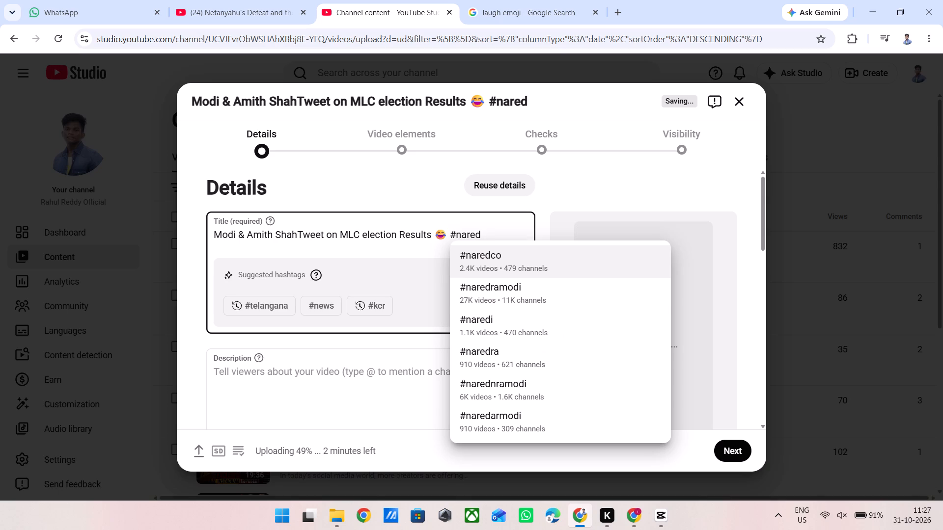
pyautogui.press('Down')
pyautogui.press('BackSpace')
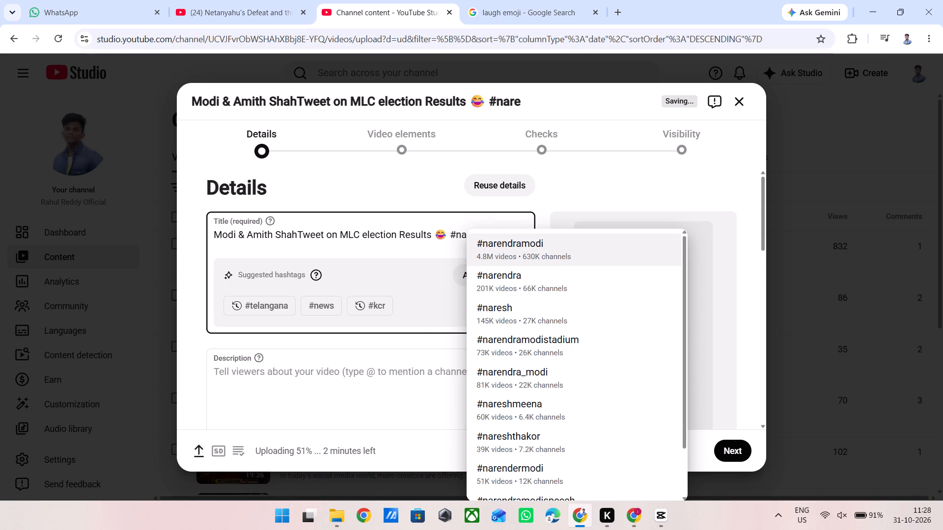
pyautogui.press('Return')
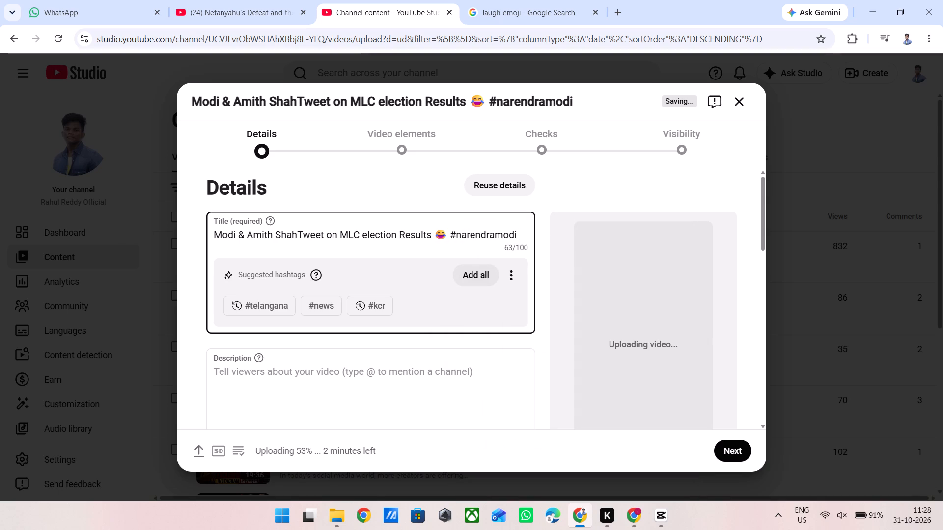
pyautogui.write('#amith')
pyautogui.press('Return')
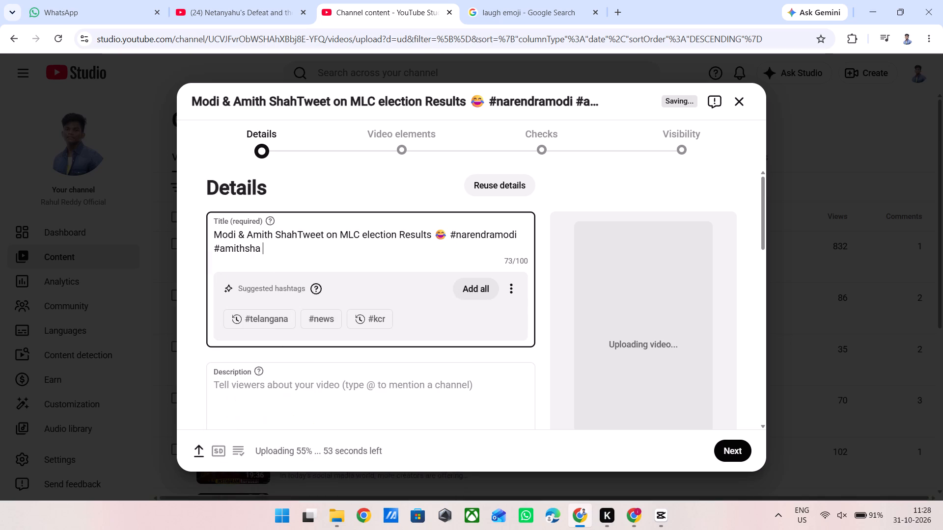
pyautogui.hotkey('shift', '#')
pyautogui.write('bj')
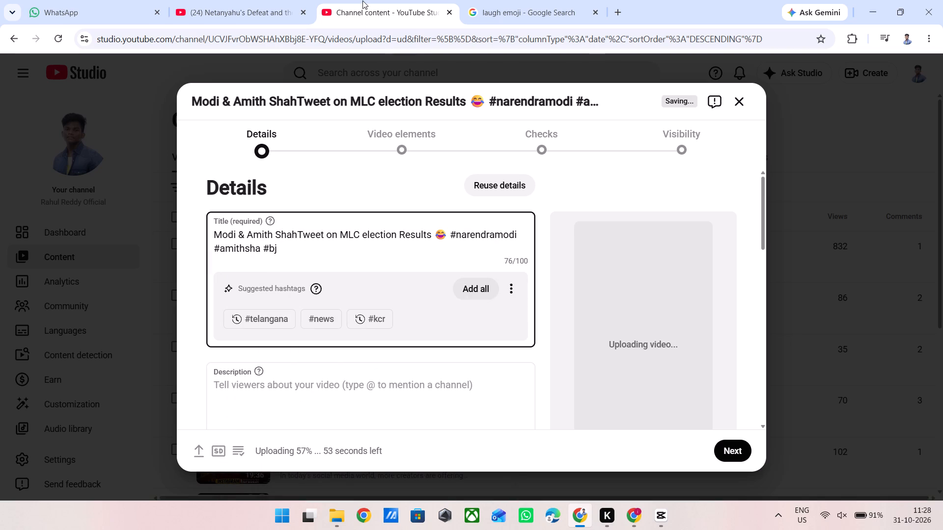
pyautogui.press('p')
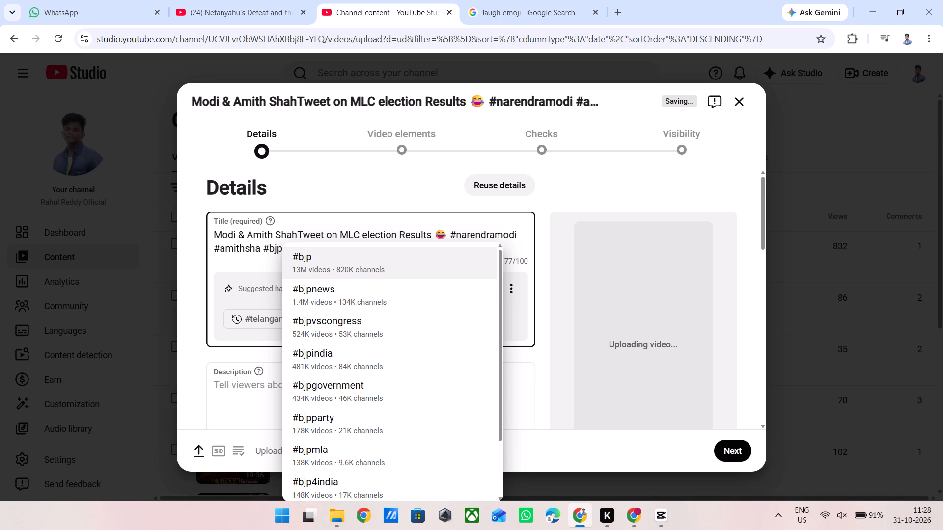
pyautogui.press('Return')
pyautogui.hotkey('shift', '#')
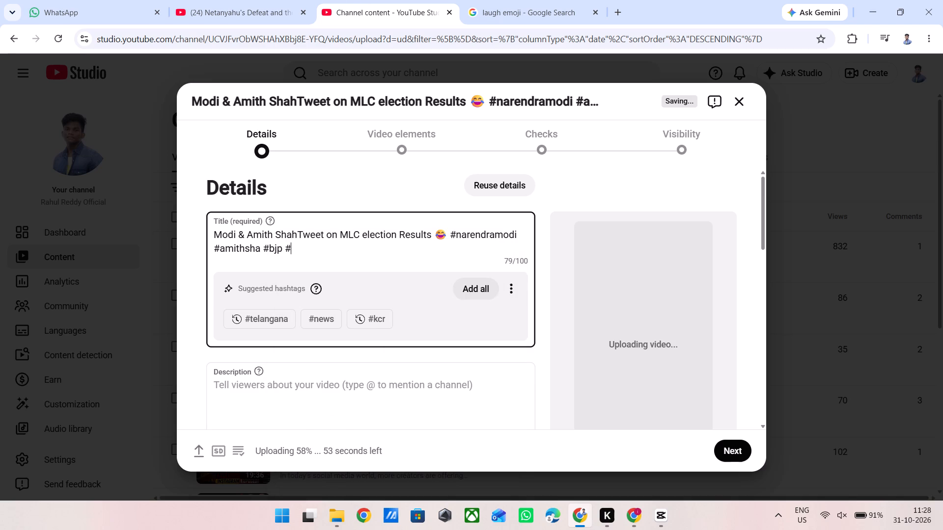
pyautogui.write('india')
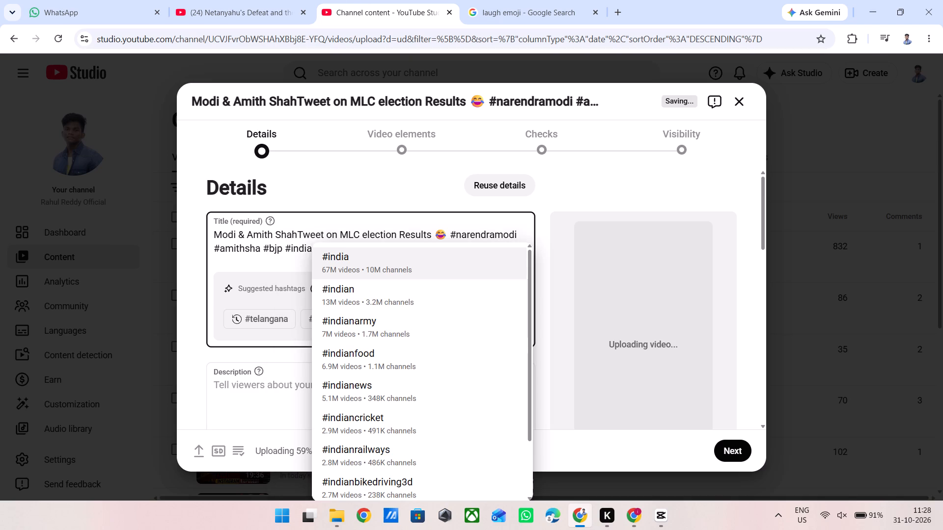
pyautogui.press('Return')
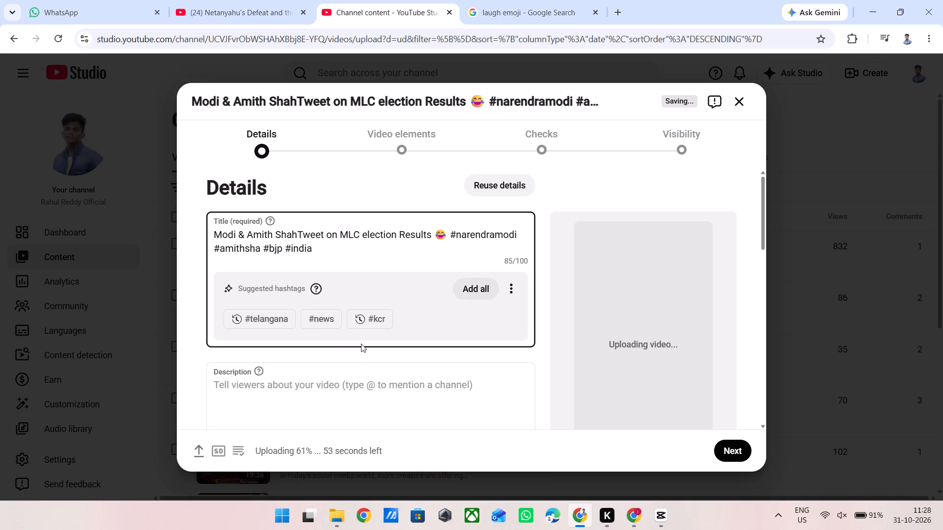
# Upload the Ballot Paper Showdown image from the Downloads folder as the video's custom thumbnail.
pyautogui.scroll(-4, 361, 344)
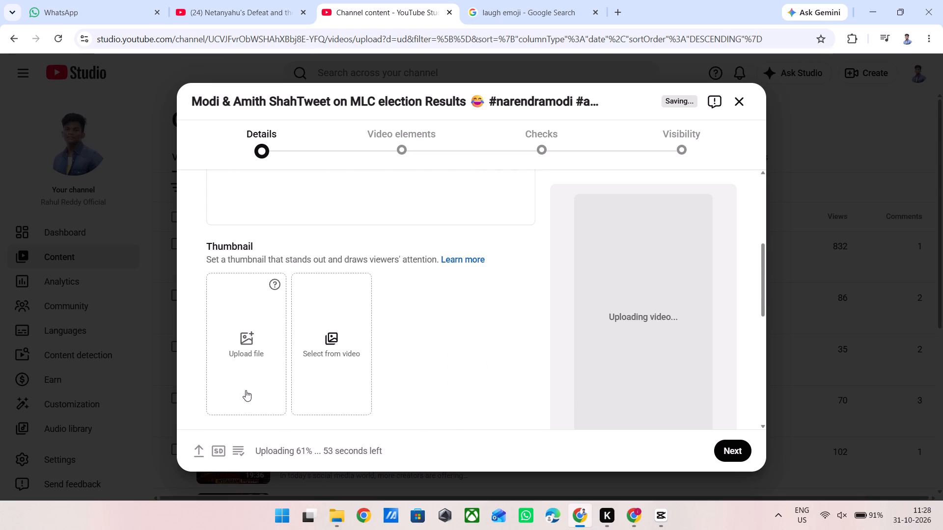
pyautogui.click(246, 390)
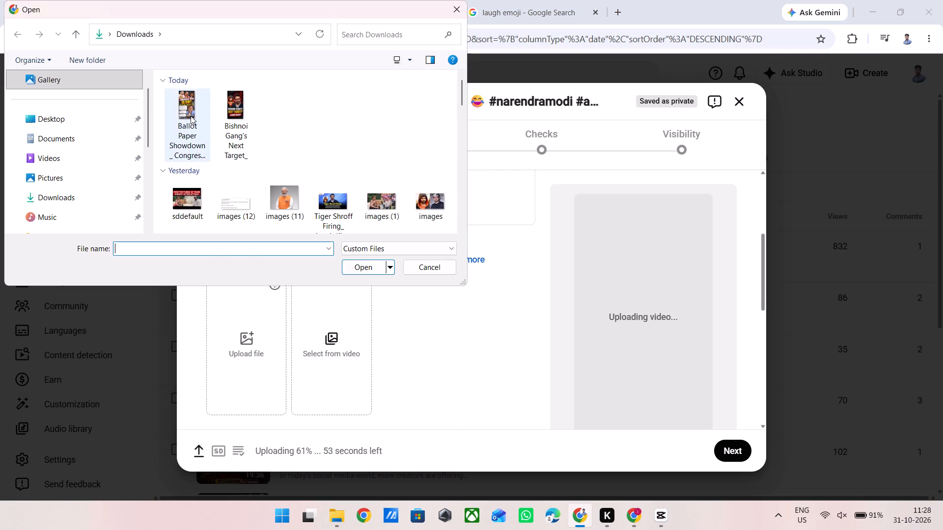
pyautogui.click(191, 116)
pyautogui.press('Return')
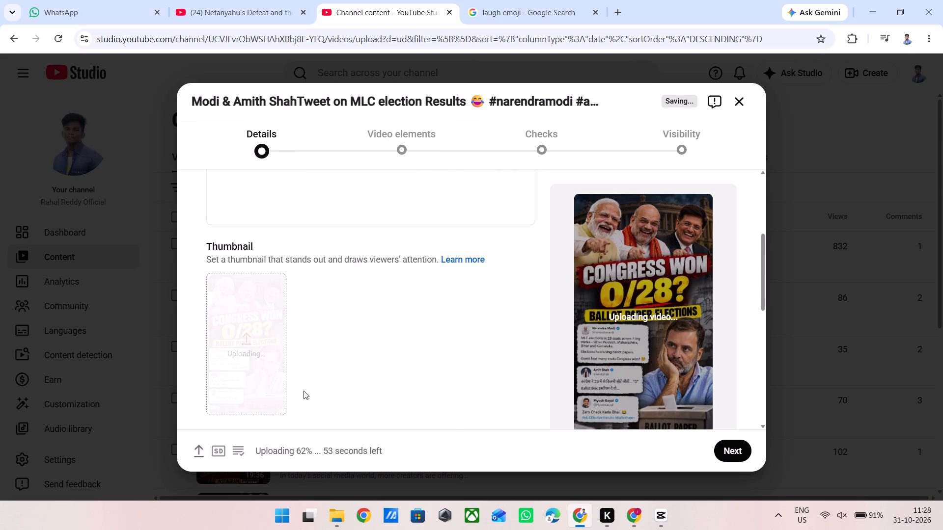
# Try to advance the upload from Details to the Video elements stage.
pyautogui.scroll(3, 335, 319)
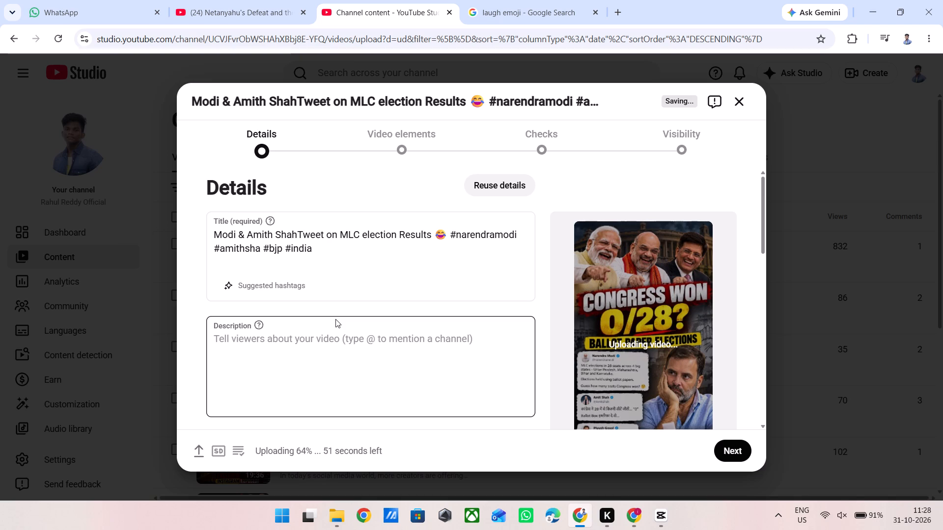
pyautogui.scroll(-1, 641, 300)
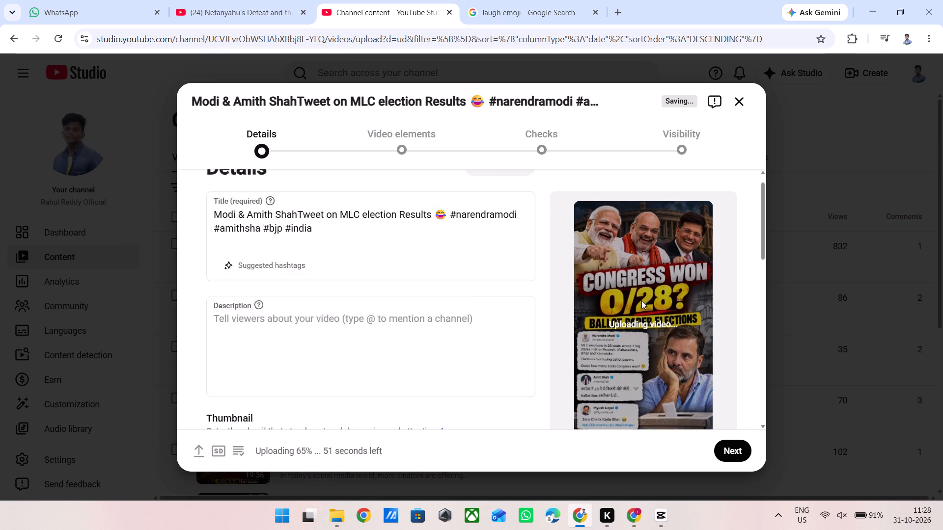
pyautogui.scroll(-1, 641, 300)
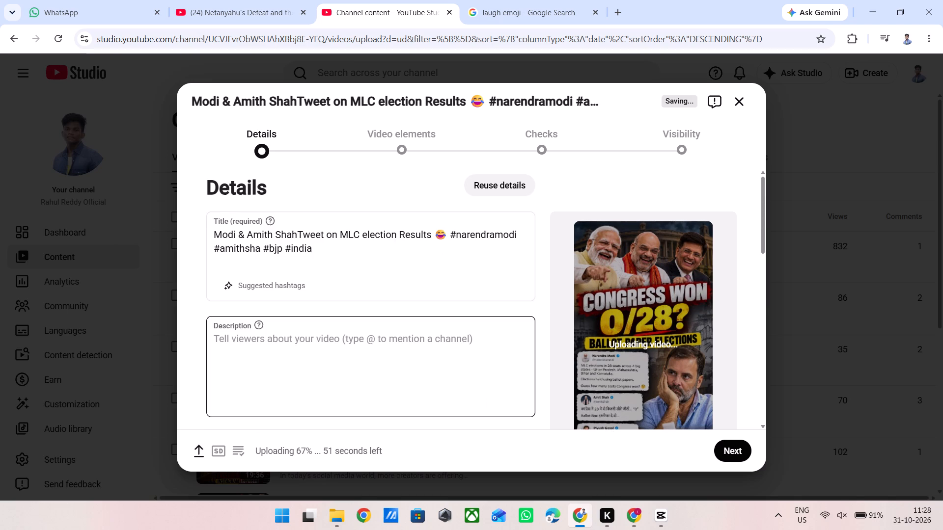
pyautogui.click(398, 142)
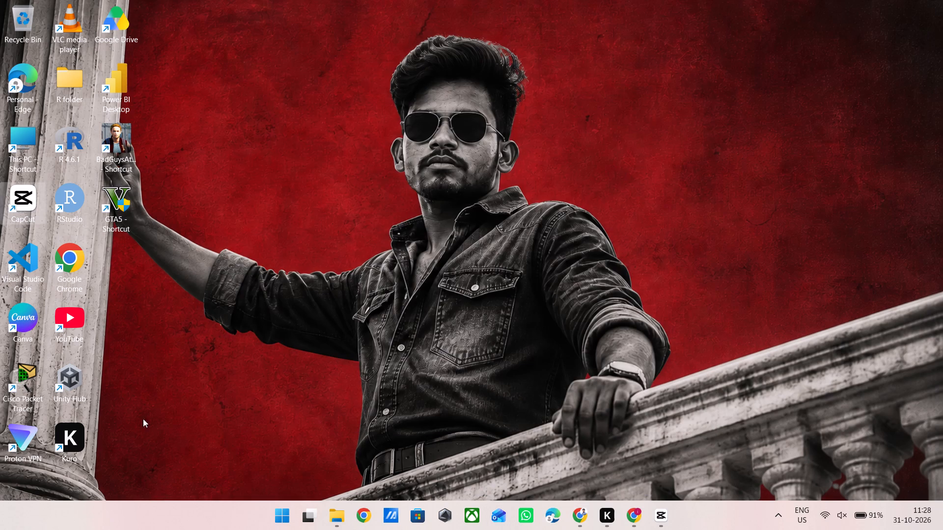
# Open Proton VPN from the desktop and disconnect from the VPN server.
pyautogui.doubleClick(28, 430)
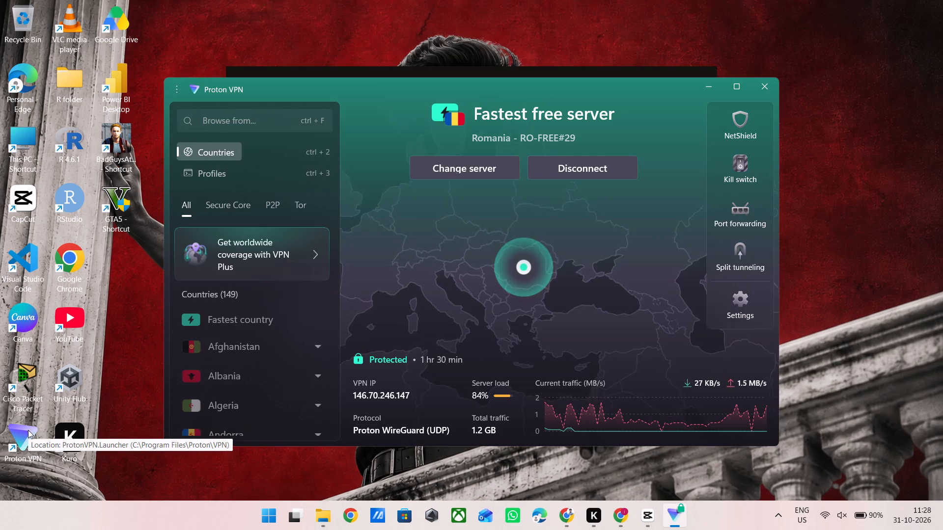
pyautogui.click(604, 163)
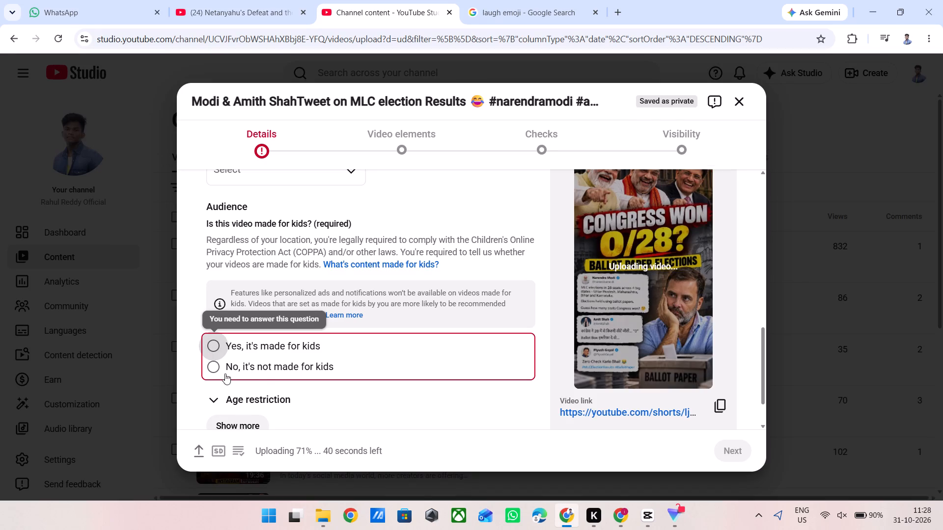
# Back in the YouTube upload, mark the video as not made for kids and proceed to the Visibility stage.
pyautogui.click(215, 368)
pyautogui.scroll(-4, 215, 368)
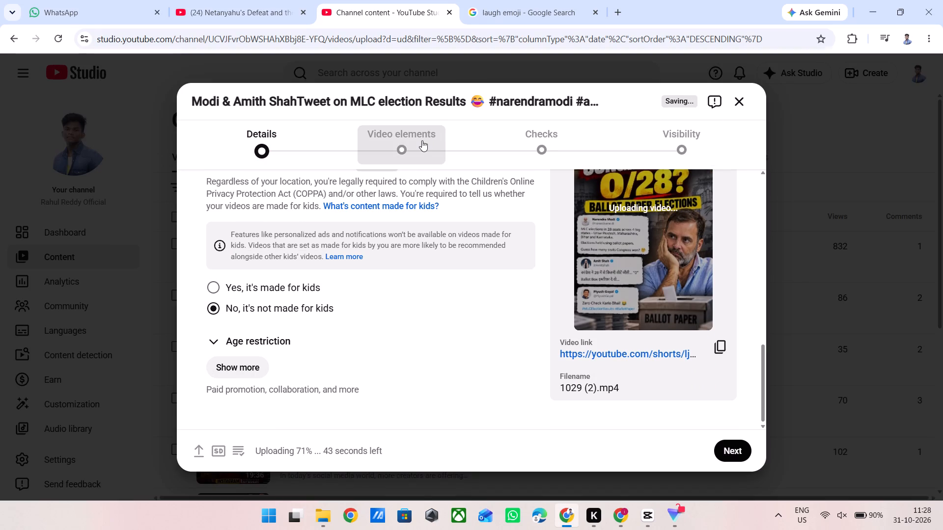
pyautogui.click(422, 140)
pyautogui.click(520, 144)
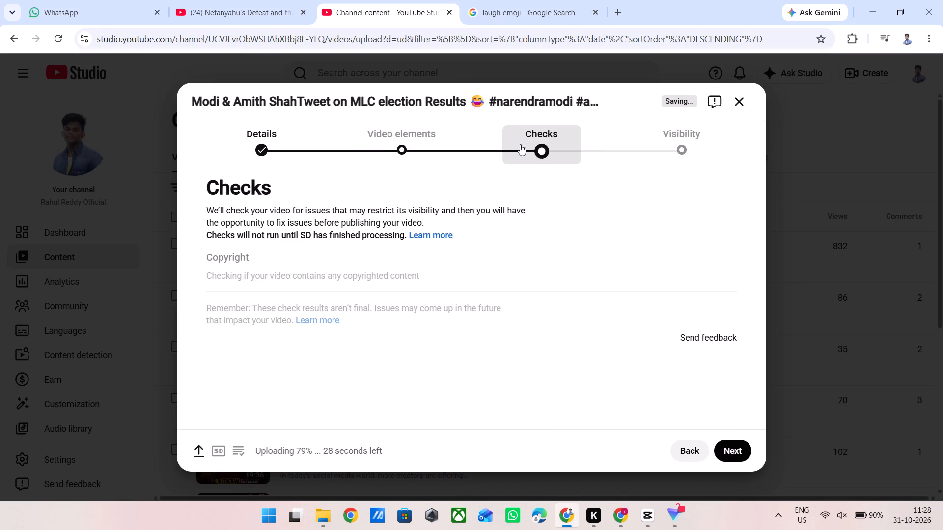
pyautogui.click(700, 139)
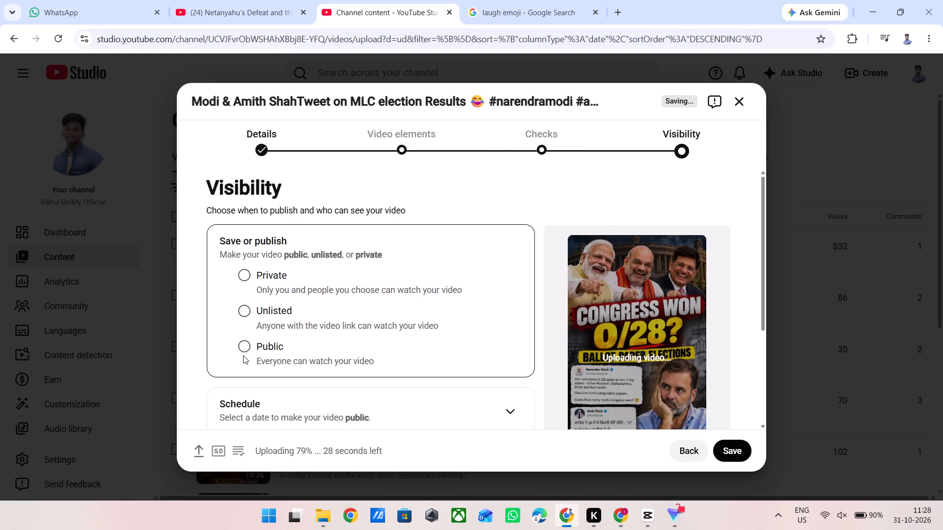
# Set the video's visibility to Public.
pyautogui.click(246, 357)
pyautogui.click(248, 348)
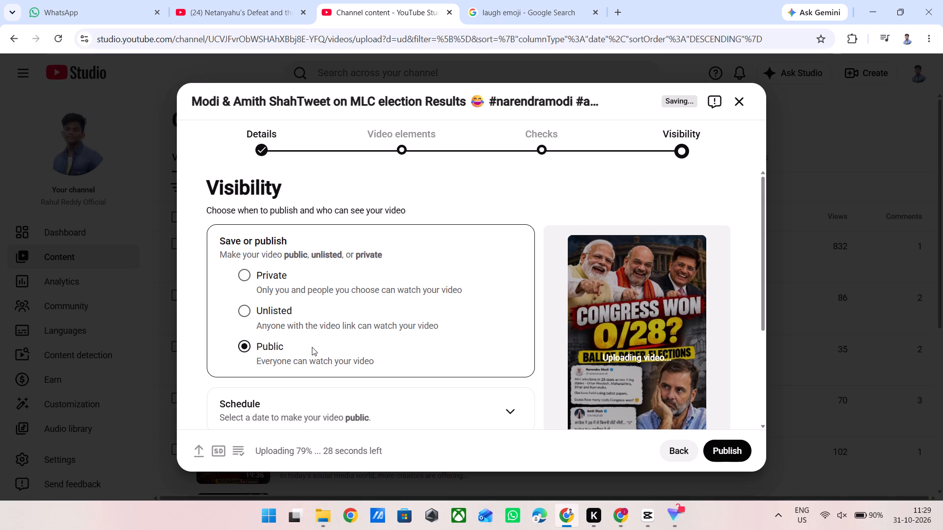
# Switch to scheduled publishing and set the video to go public on Nov 1, 2026 at 11:00 AM.
pyautogui.scroll(-1, 328, 347)
pyautogui.click(511, 331)
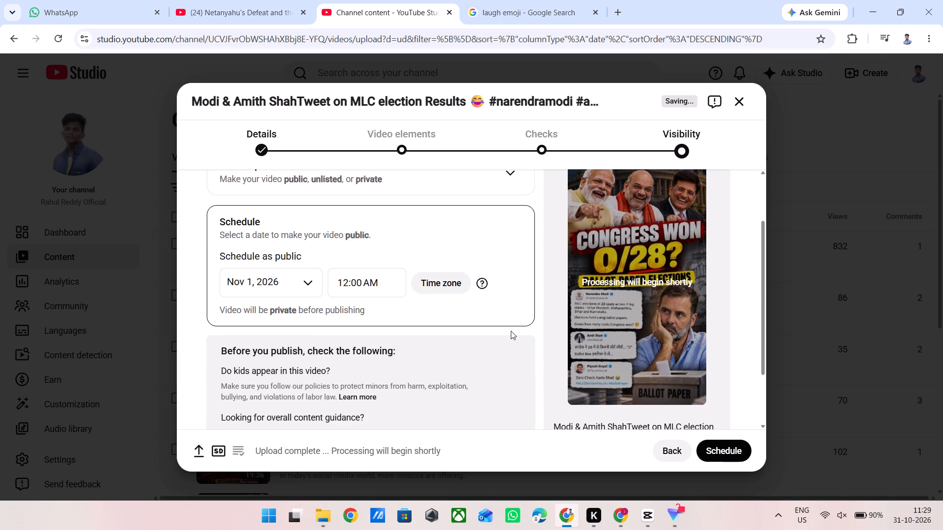
pyautogui.scroll(-1, 446, 311)
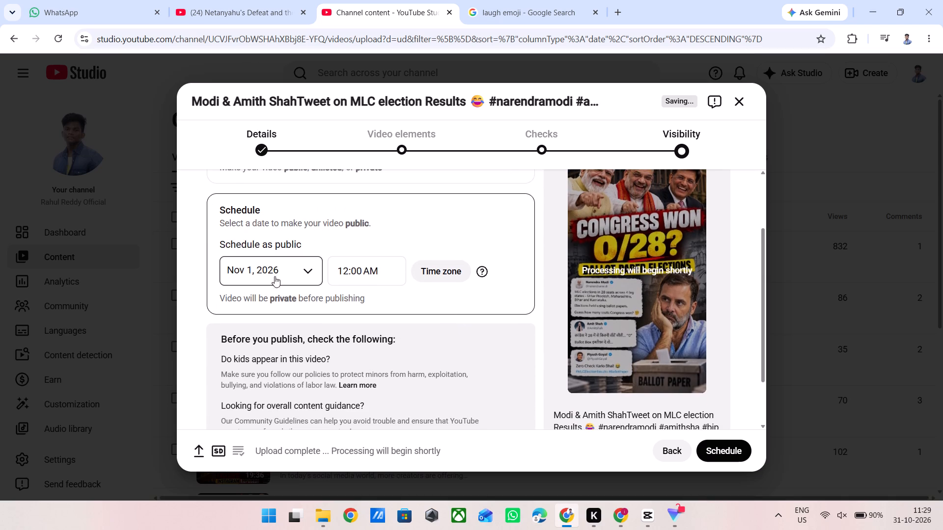
pyautogui.click(247, 272)
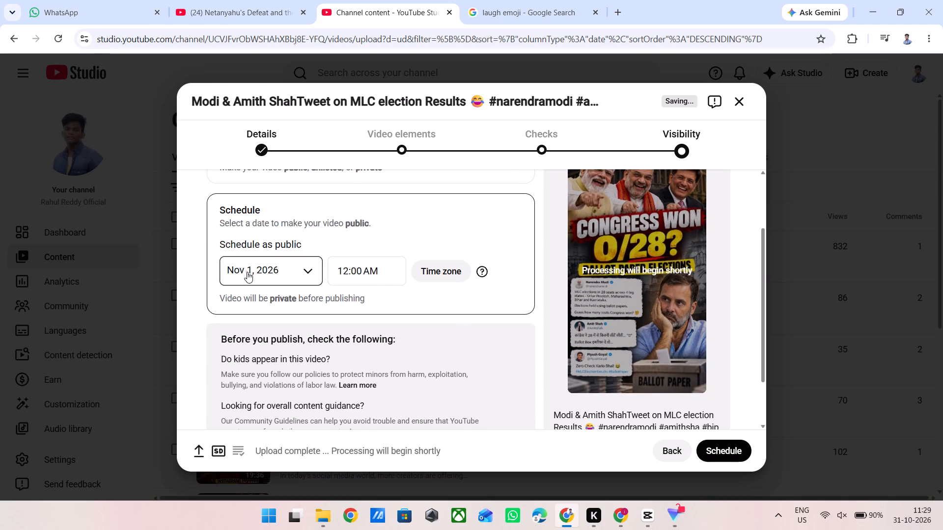
pyautogui.click(427, 234)
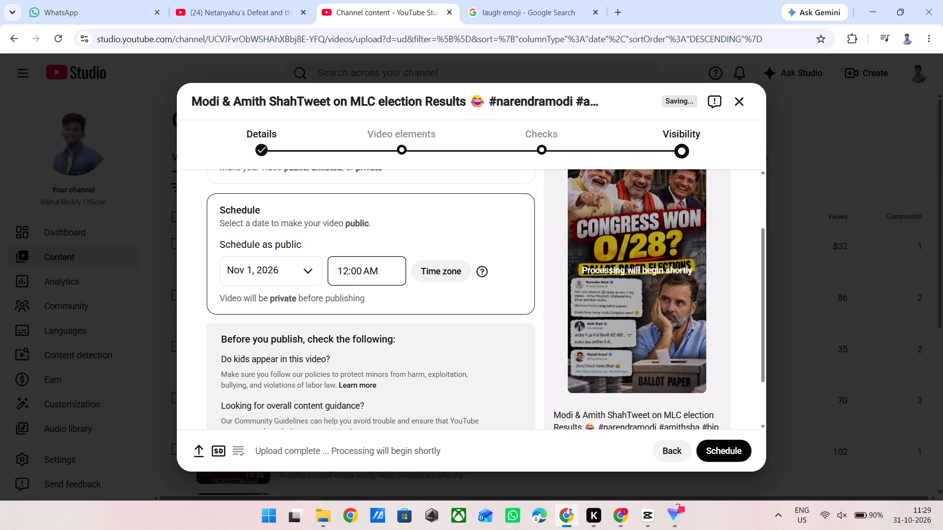
pyautogui.click(347, 276)
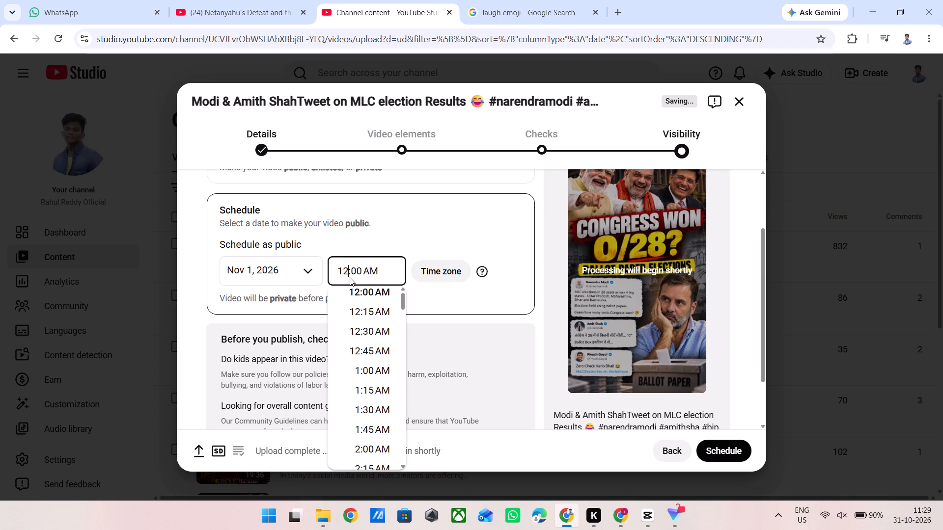
pyautogui.press('BackSpace')
pyautogui.press('BackSpace')
pyautogui.press('1')
pyautogui.press('1')
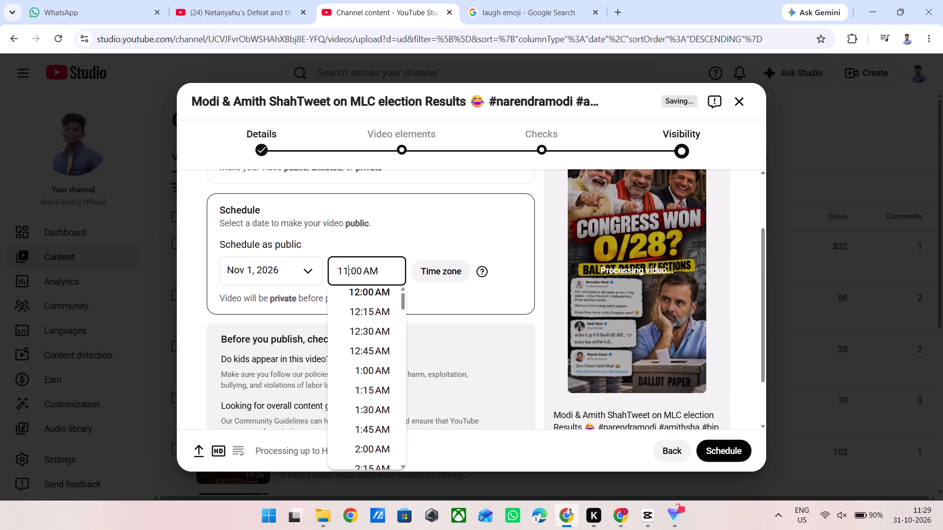
pyautogui.press('Return')
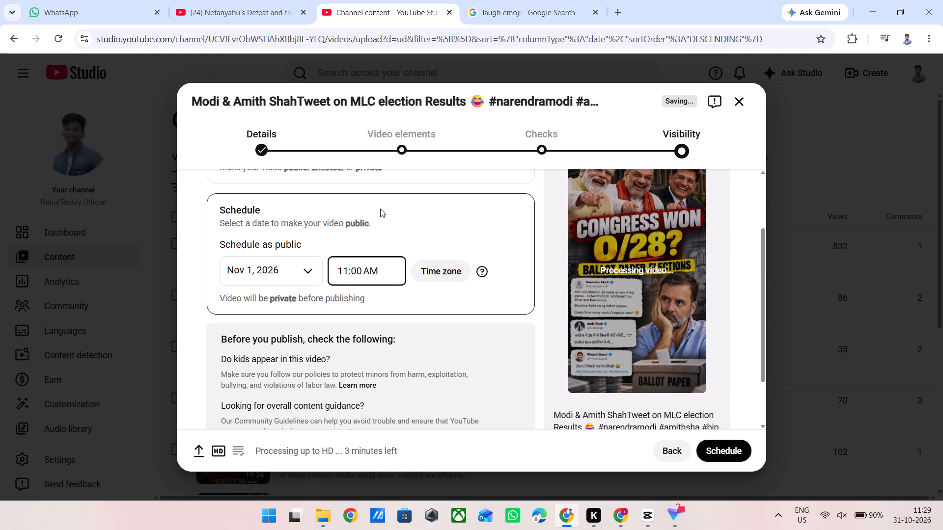
pyautogui.click(441, 232)
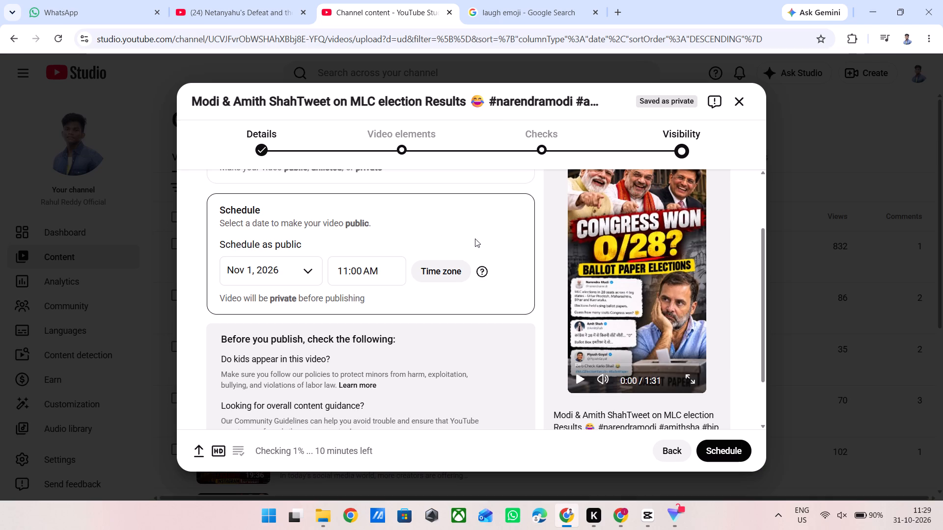
# Play the uploaded video's preview, view it in full screen and return to the upload dialog.
pyautogui.click(581, 380)
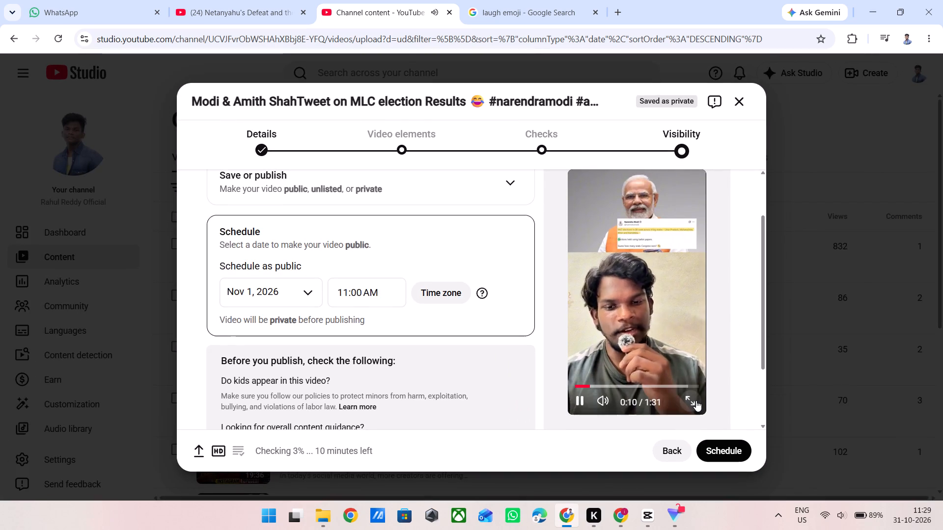
pyautogui.click(694, 402)
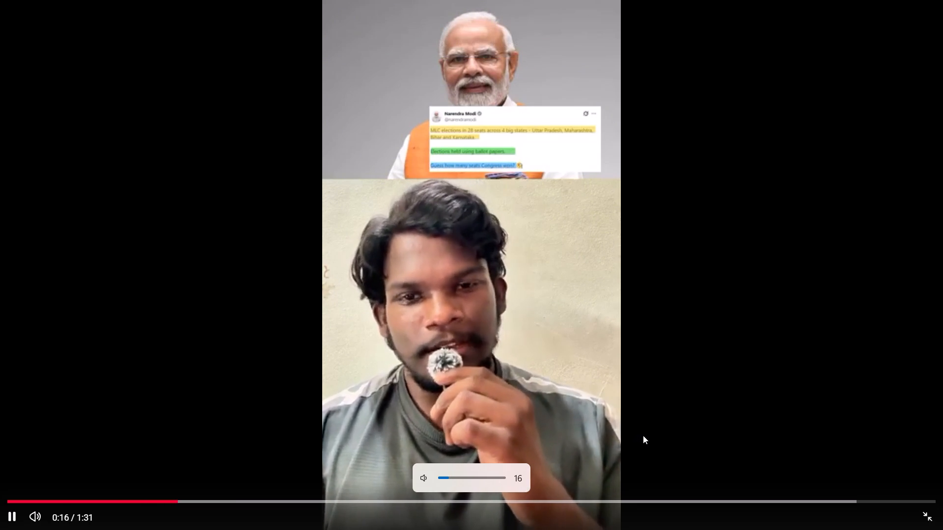
pyautogui.press('Escape')
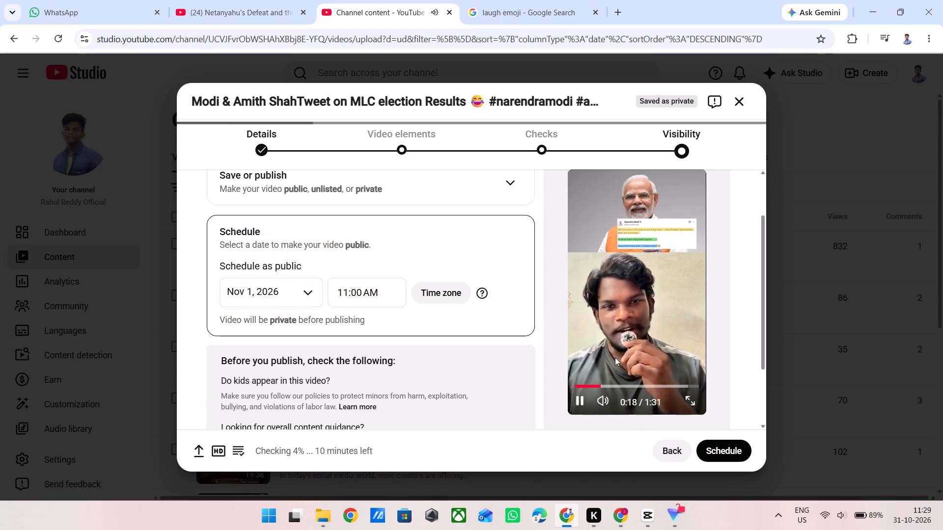
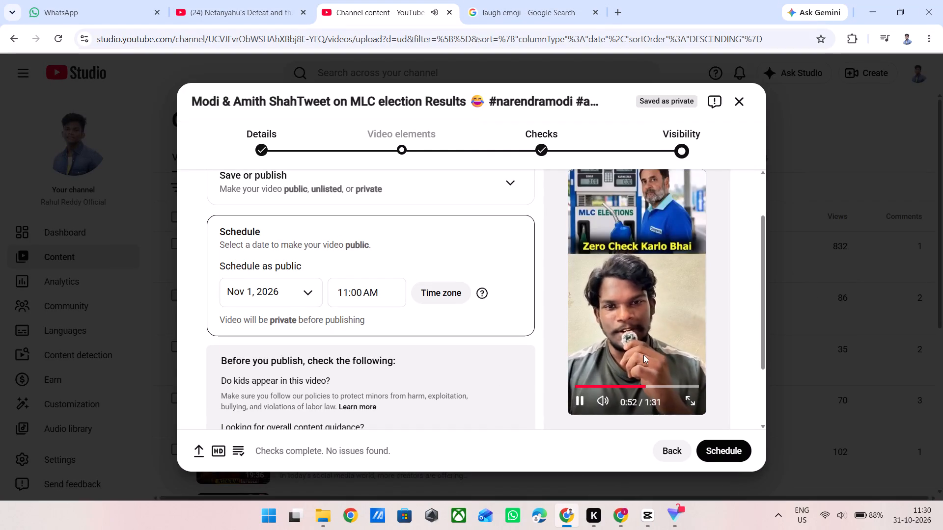
# Watch the rest of the uploaded video's preview, skipping ahead to its final part.
pyautogui.scroll(2, 673, 341)
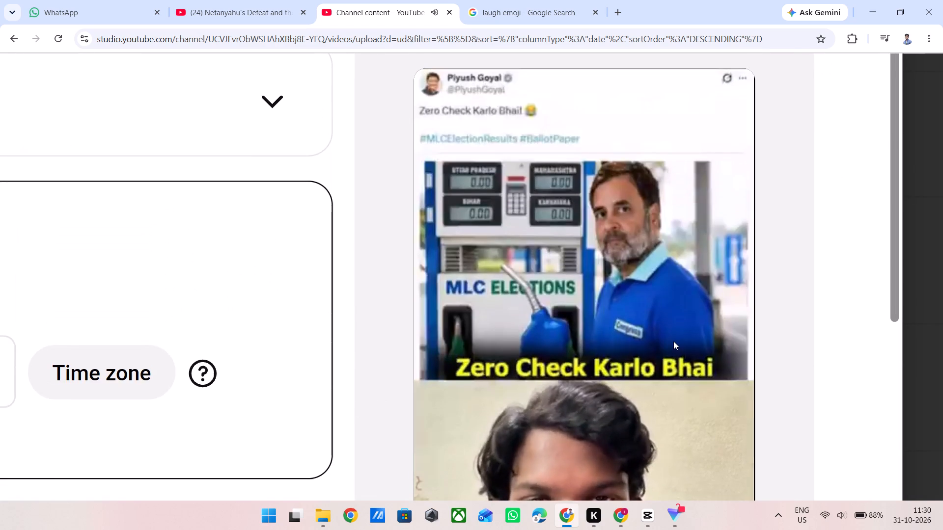
pyautogui.scroll(-1, 681, 360)
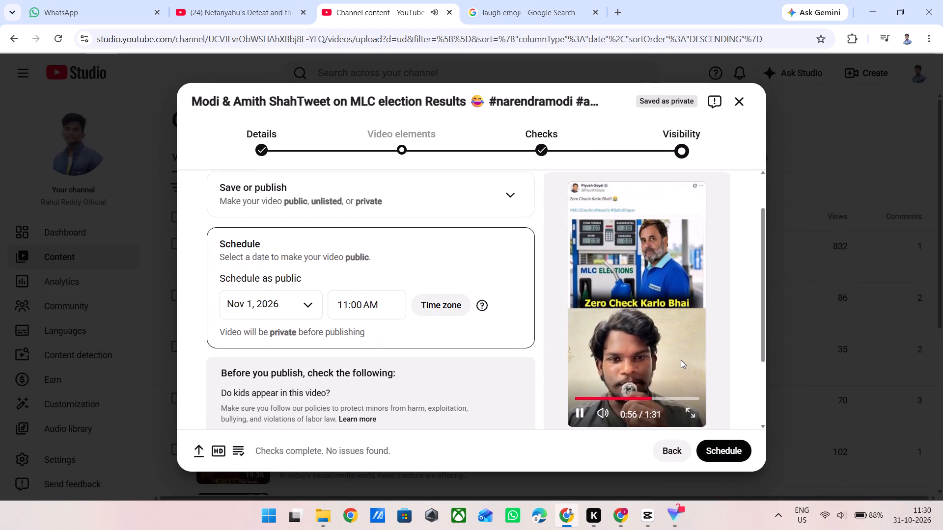
pyautogui.scroll(-1, 681, 360)
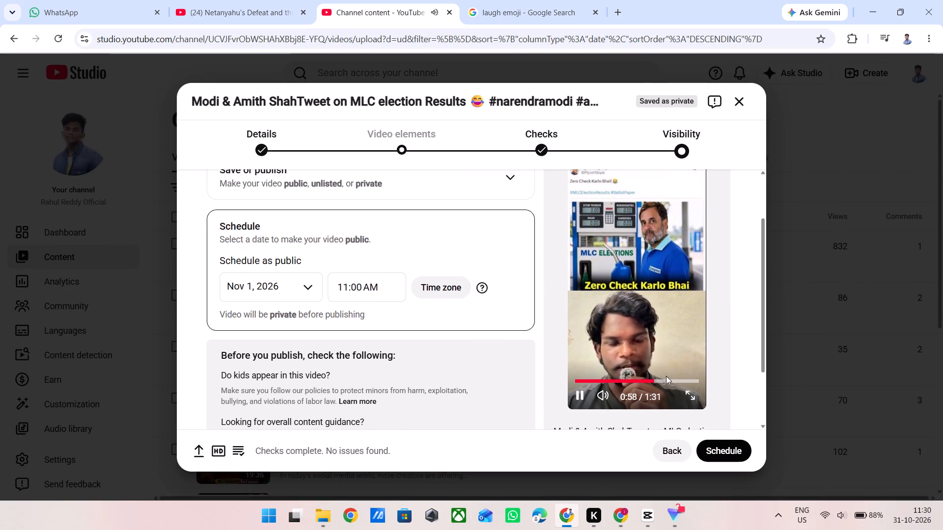
pyautogui.click(670, 380)
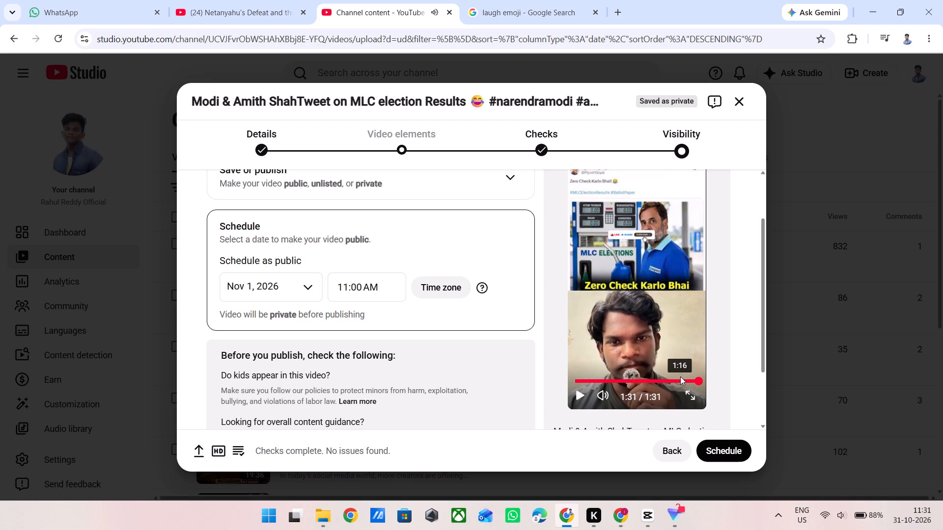
pyautogui.click(692, 381)
pyautogui.press('space')
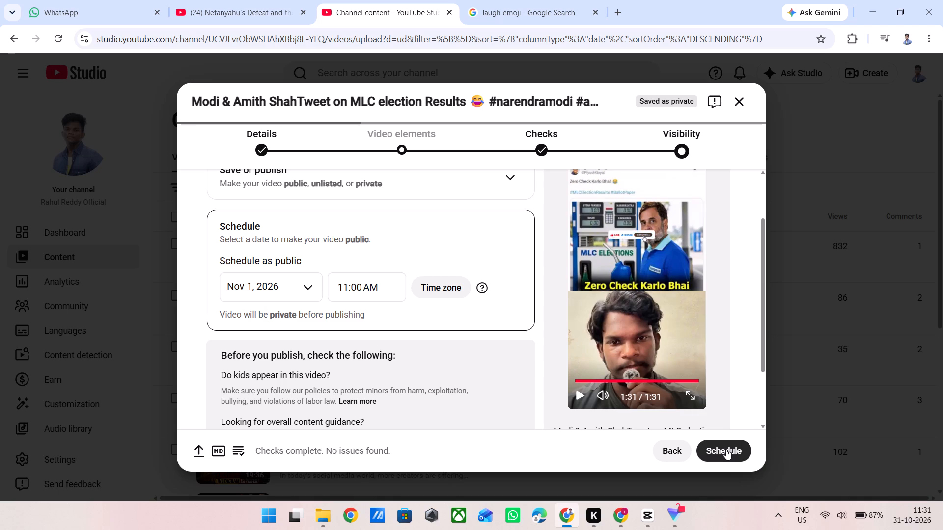
# Schedule the video's publication, dismiss the confirmation and show the channel's Shorts list.
pyautogui.click(726, 449)
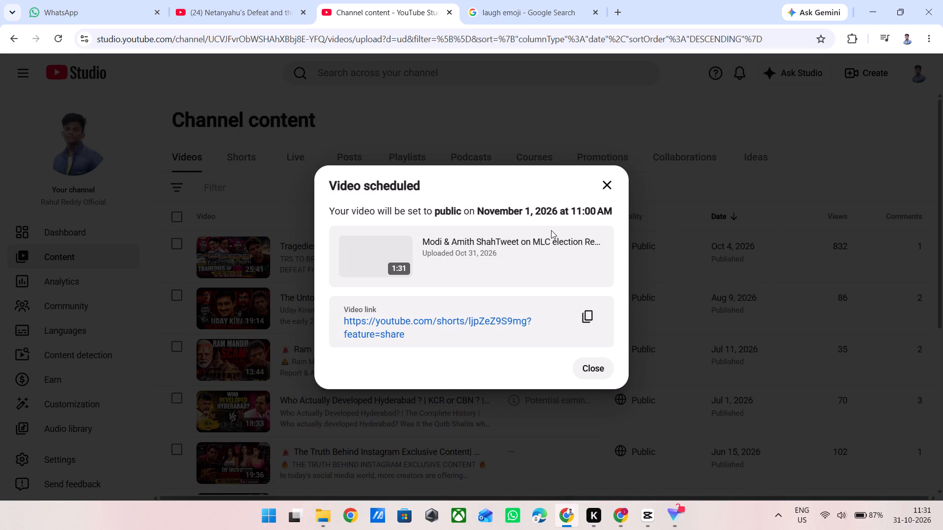
pyautogui.click(602, 184)
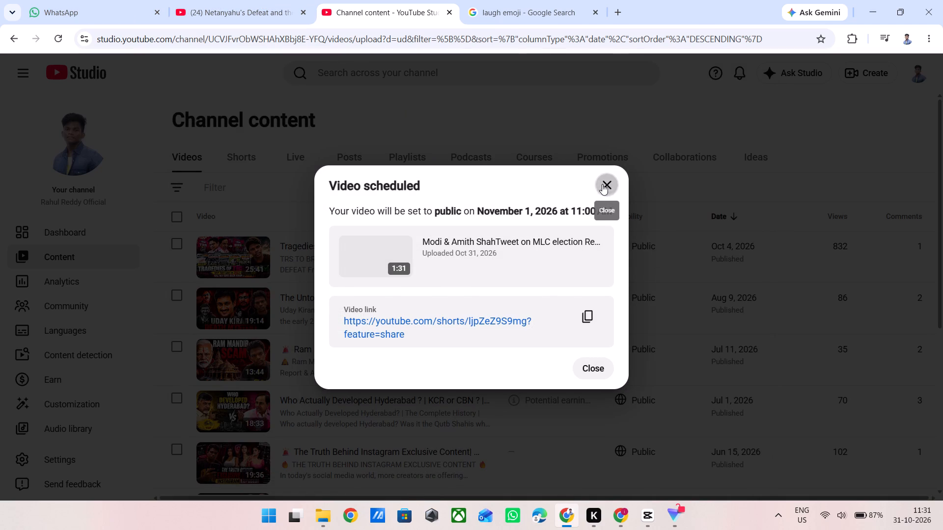
pyautogui.click(253, 161)
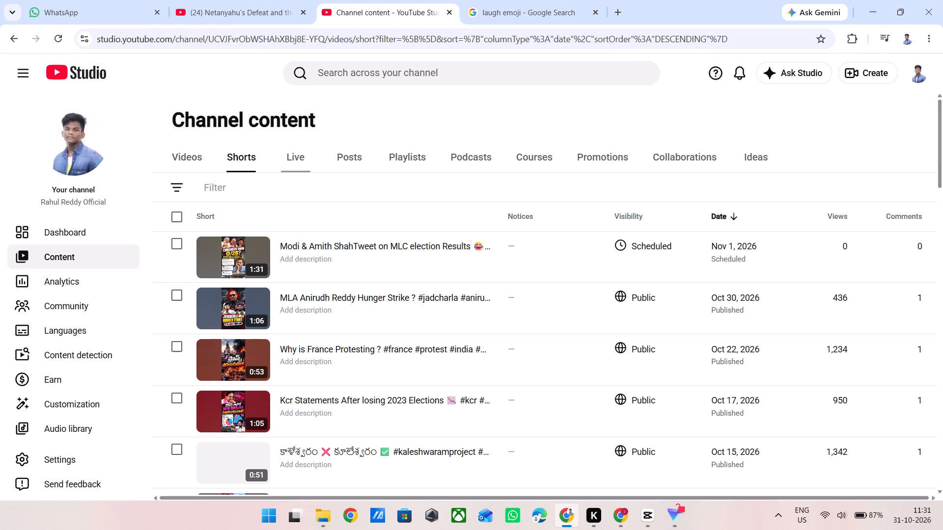
pyautogui.hscroll(-1, 467, 307)
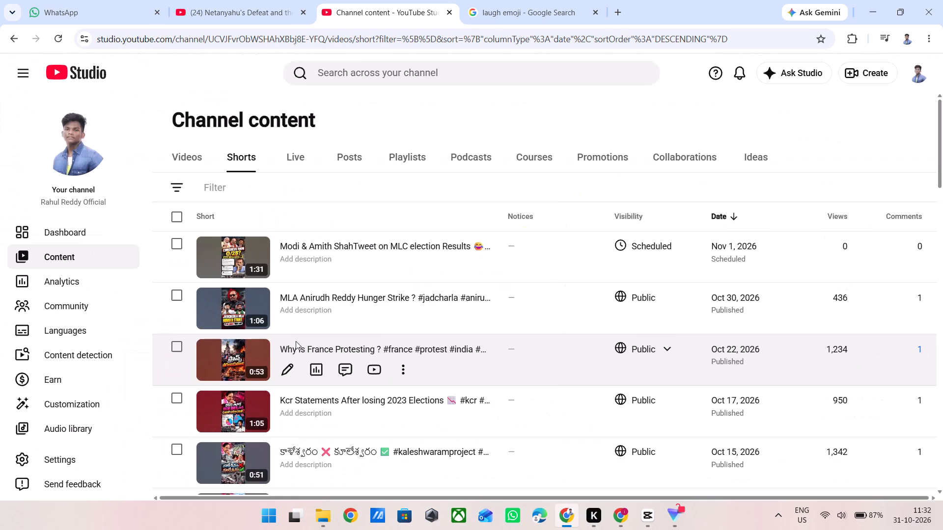
# Start a new video upload with the file 1029 (3) from the Downloads folder.
pyautogui.click(858, 76)
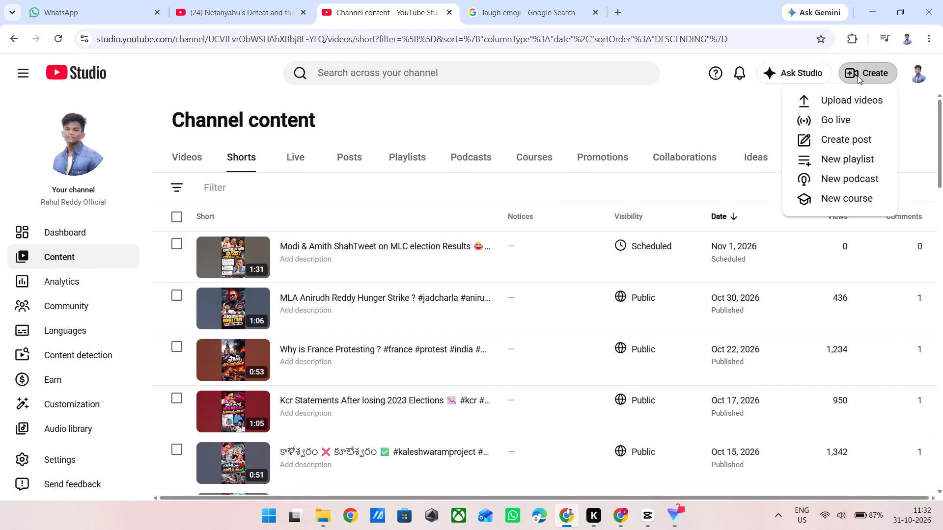
pyautogui.click(855, 98)
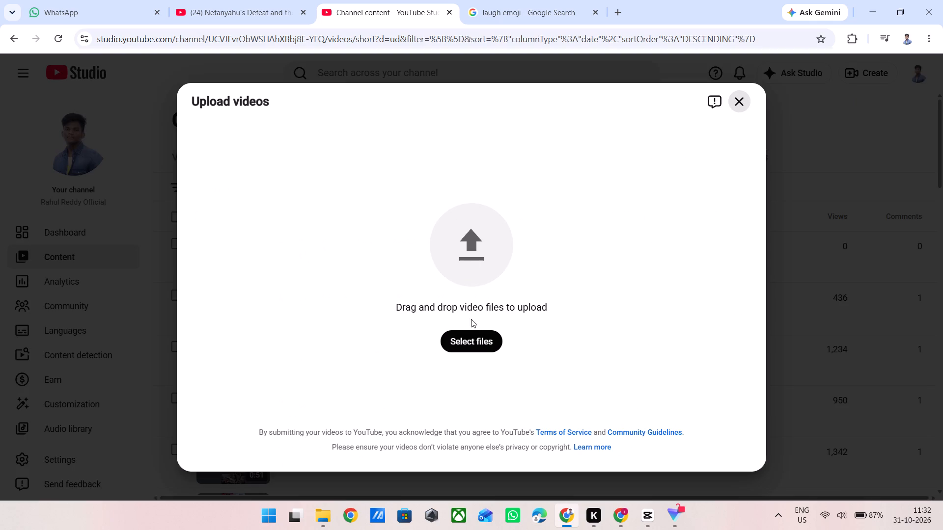
pyautogui.click(484, 344)
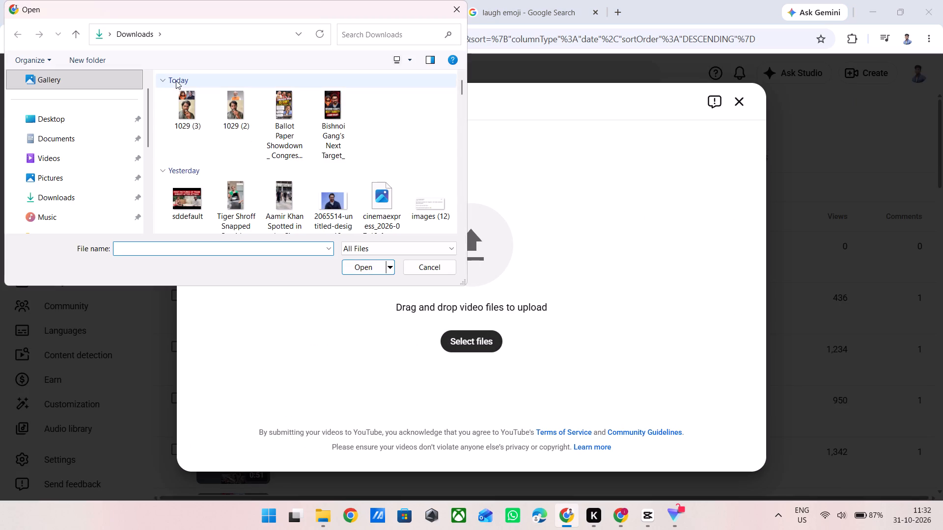
pyautogui.click(194, 115)
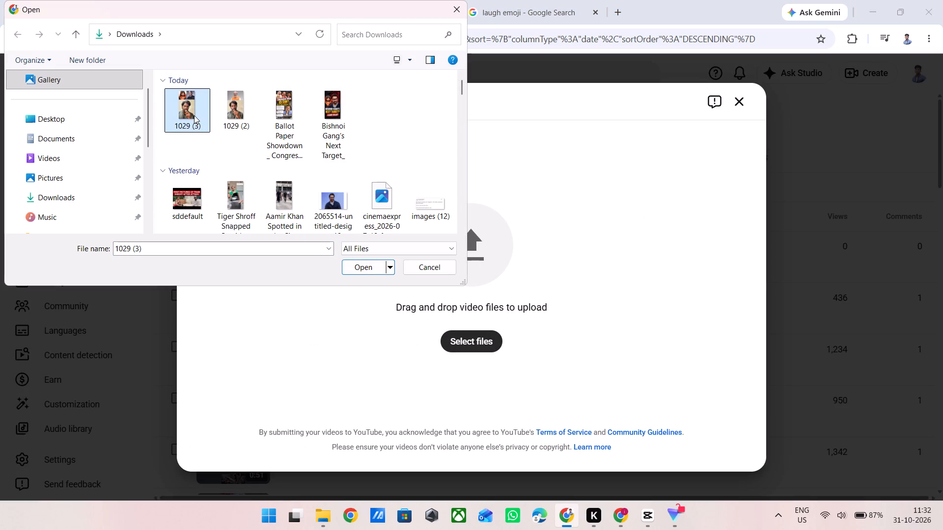
pyautogui.press('Return')
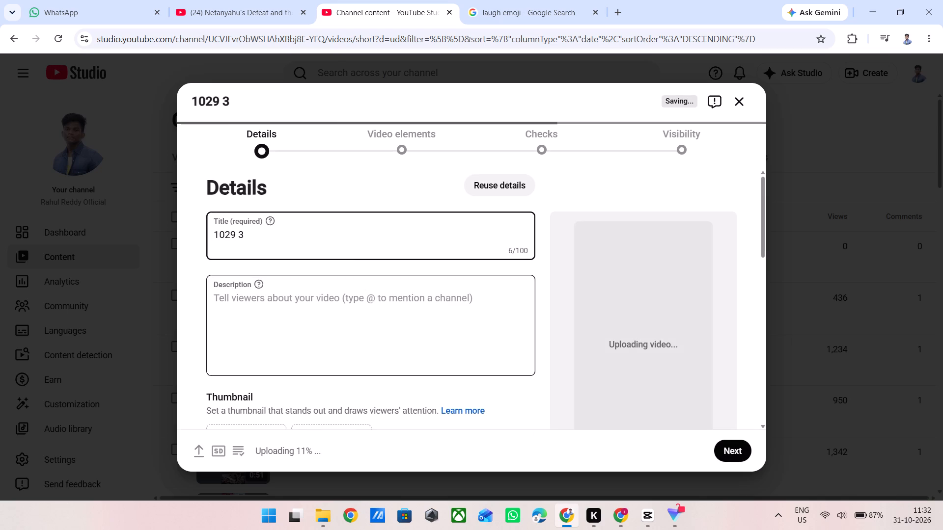
# Replace the default video title with "Aamir Khan : Bishnoi Gang Next Target ?".
pyautogui.moveTo(290, 236); pyautogui.dragTo(204, 238)
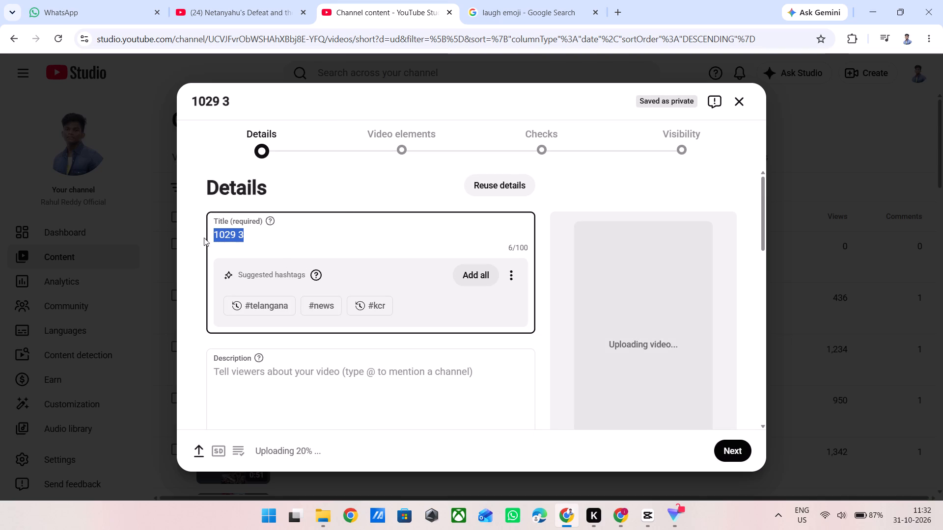
pyautogui.moveTo(204, 238); pyautogui.dragTo(202, 238)
pyautogui.hotkey('shift', 'b')
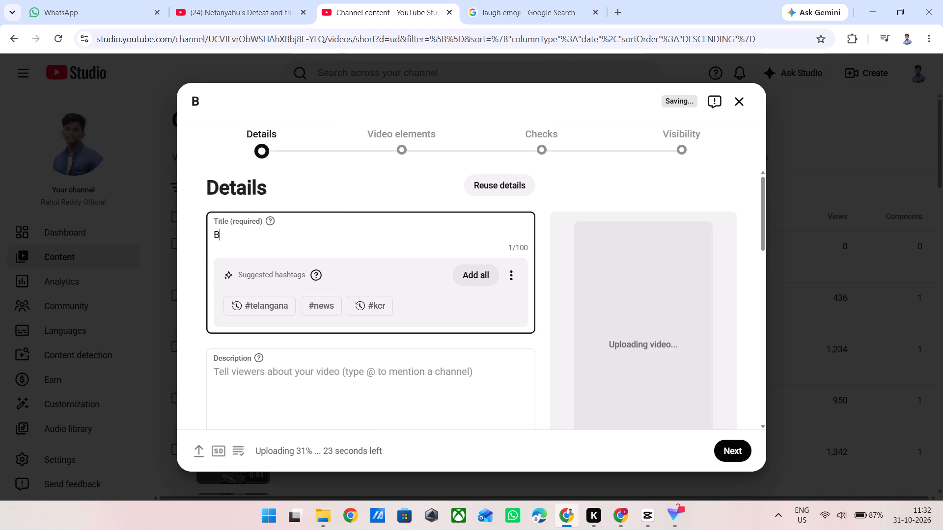
pyautogui.press('BackSpace')
pyautogui.write('AA')
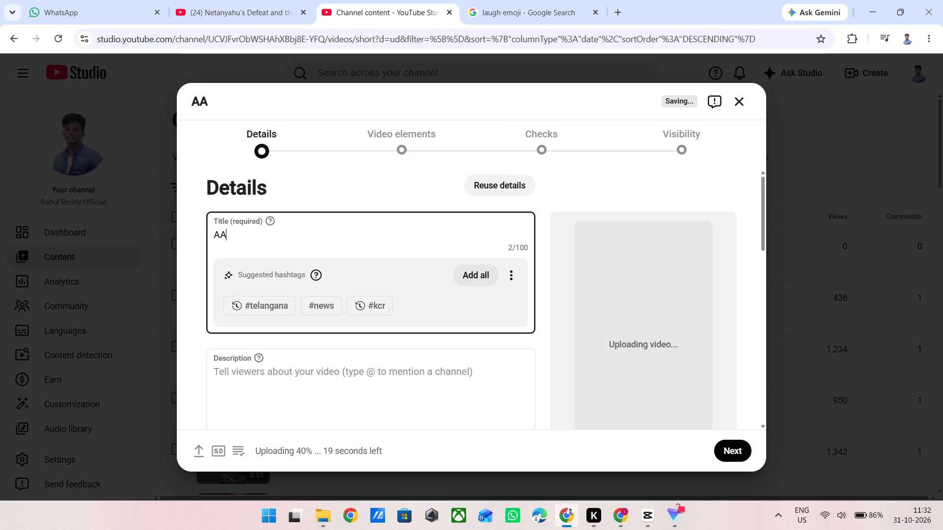
pyautogui.press('BackSpace')
pyautogui.write('amir Khan')
pyautogui.press('space')
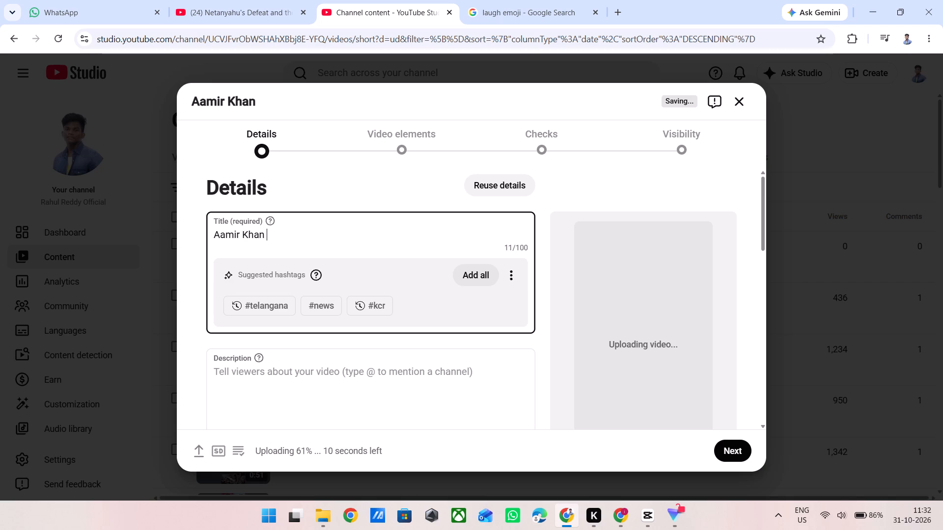
pyautogui.write(': N')
pyautogui.hotkey('shift', 'BackSpace')
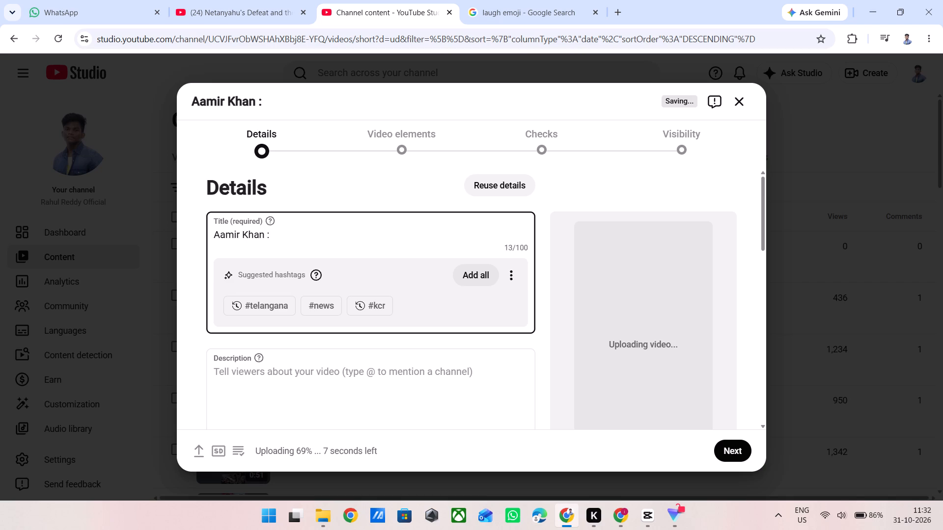
pyautogui.write('Bishnoi Gang Next Target')
pyautogui.press('space')
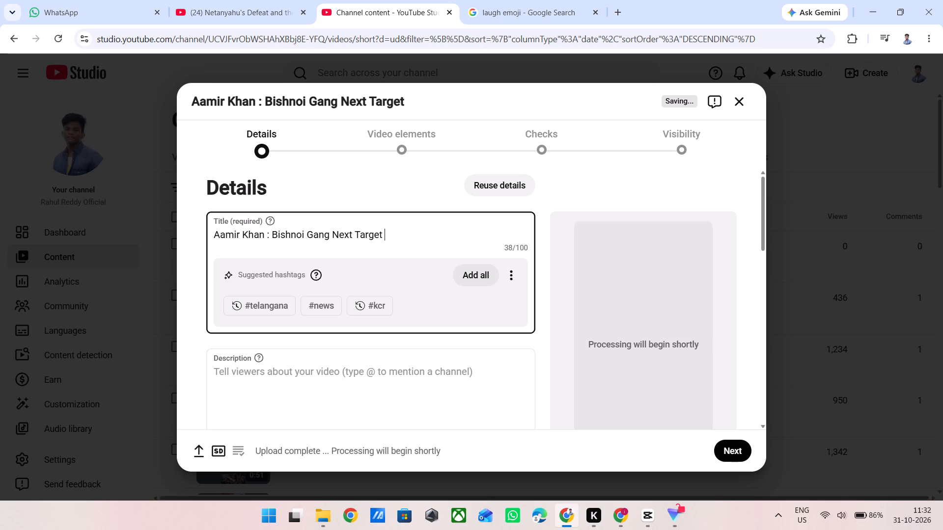
pyautogui.hotkey('shift', '>')
pyautogui.hotkey('shift', 'BackSpace')
pyautogui.write('?')
pyautogui.press('space')
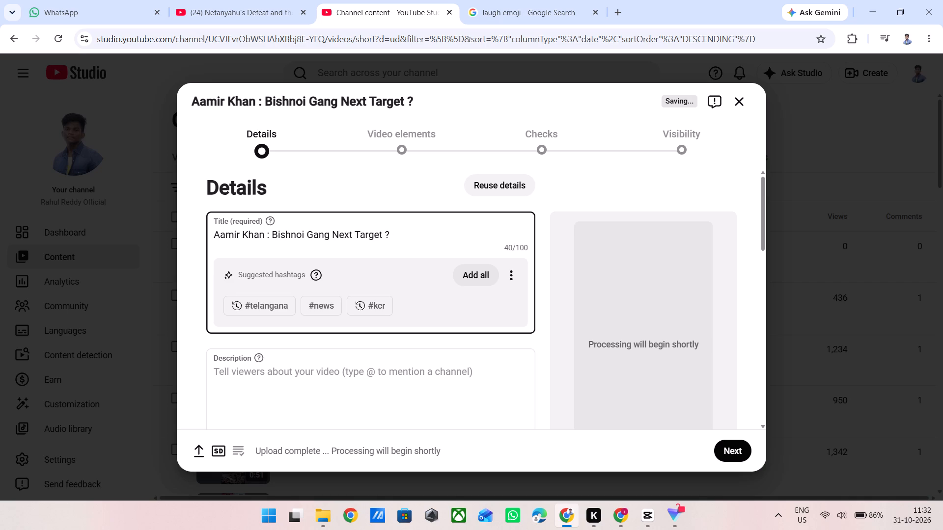
# Add the hashtags #aamirkhan, #lawrencebishnoi, #tigershroff and #bollywood to the end of the title.
pyautogui.write('#aamir')
pyautogui.press('Return')
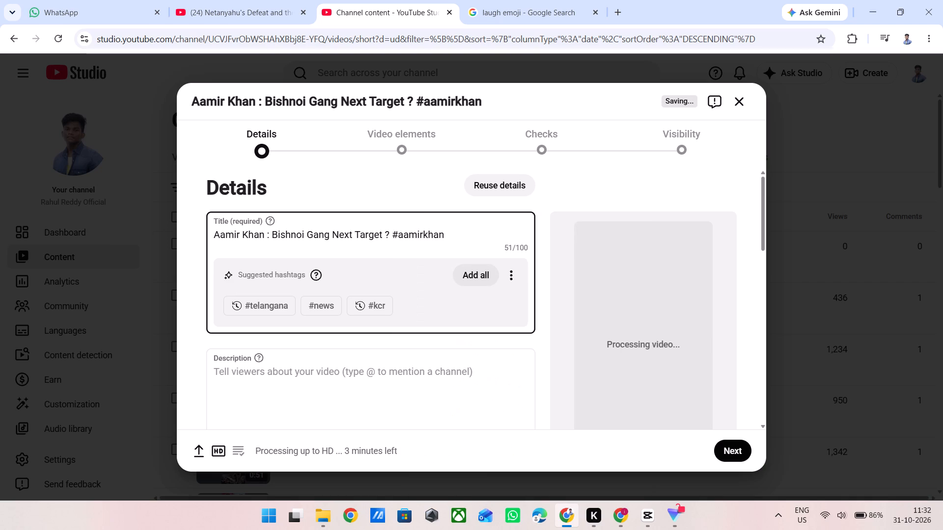
pyautogui.hotkey('shift', '#')
pyautogui.write('lawre')
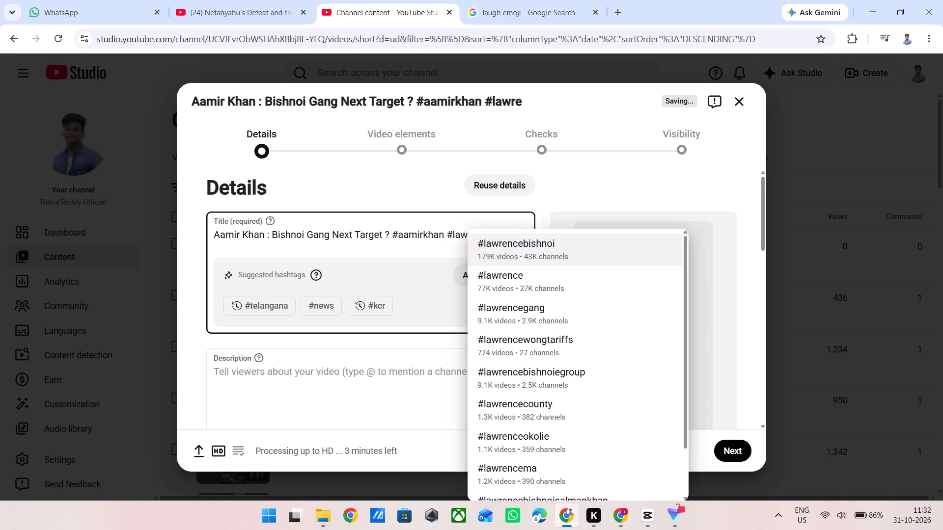
pyautogui.press('Return')
pyautogui.write('#tiger')
pyautogui.press('Down')
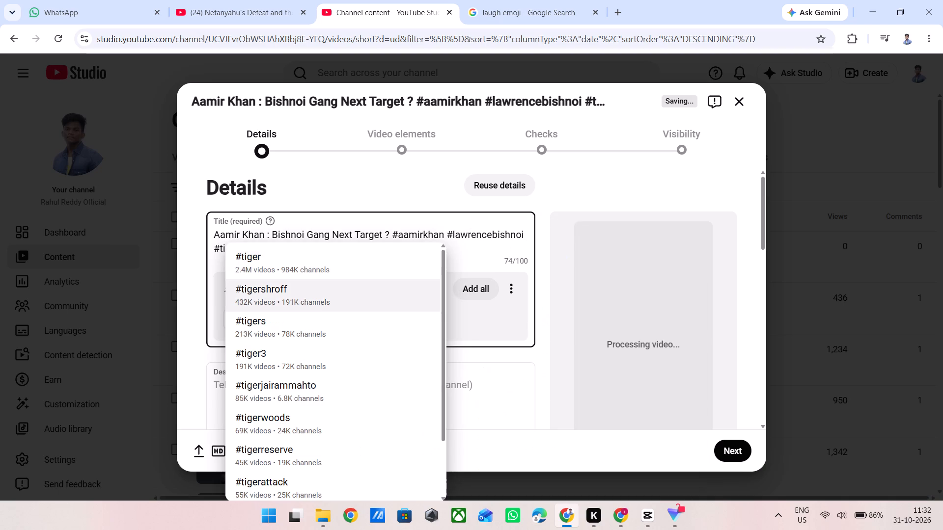
pyautogui.press('Return')
pyautogui.write('#boll')
pyautogui.press('Return')
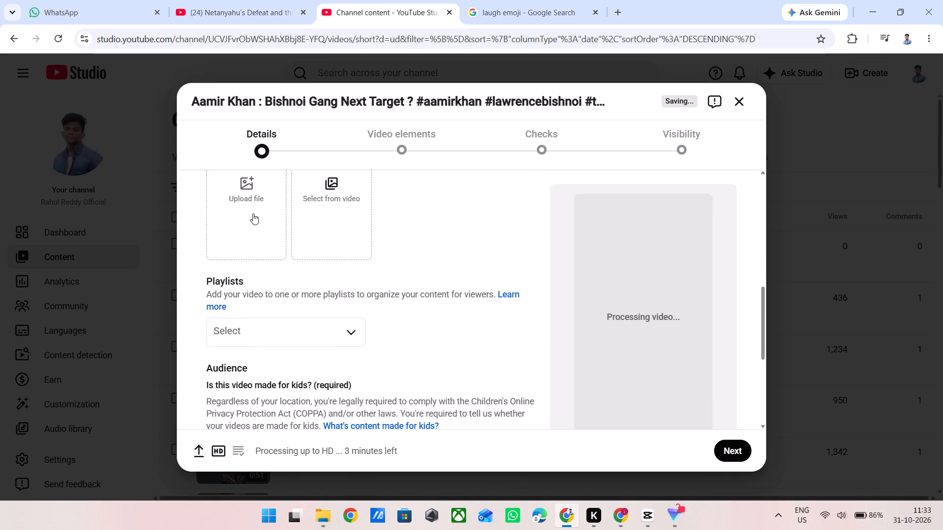
# Upload the "Bishnoi Gang's Next Target_" image from Downloads as the video's thumbnail.
pyautogui.click(253, 213)
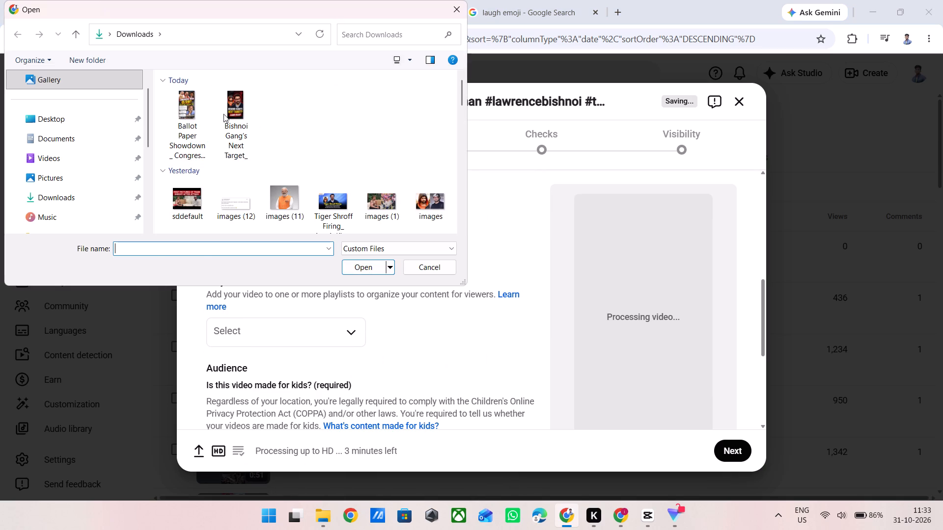
pyautogui.click(238, 121)
pyautogui.press('Return')
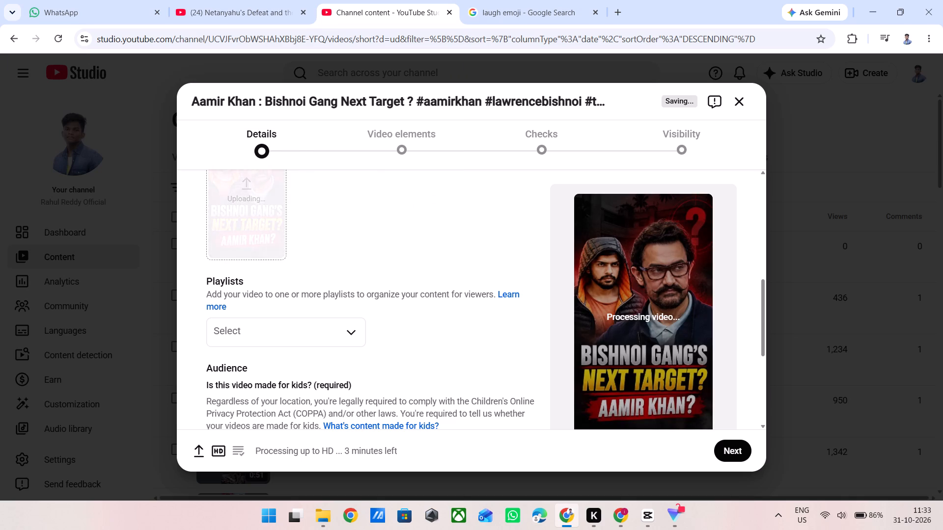
# Correct "Gang" to "Gang's" in the video title.
pyautogui.scroll(4, 332, 297)
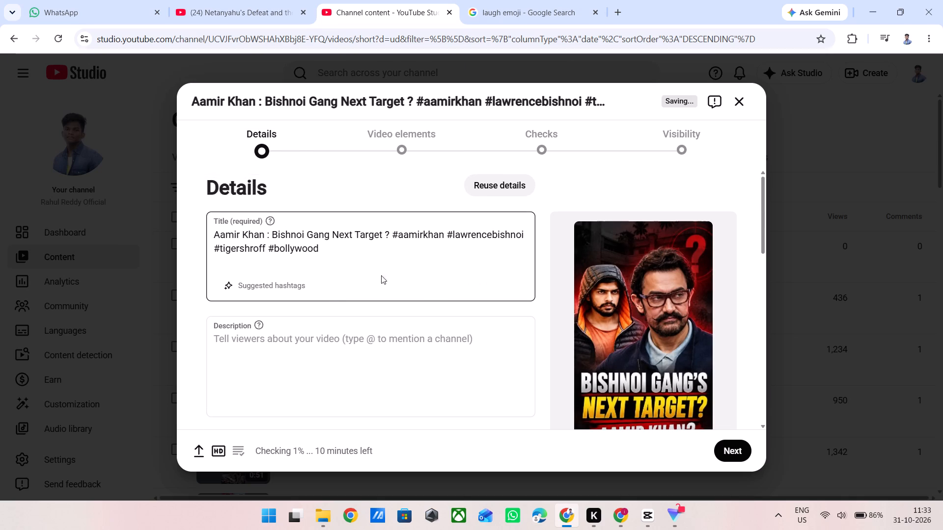
pyautogui.click(328, 240)
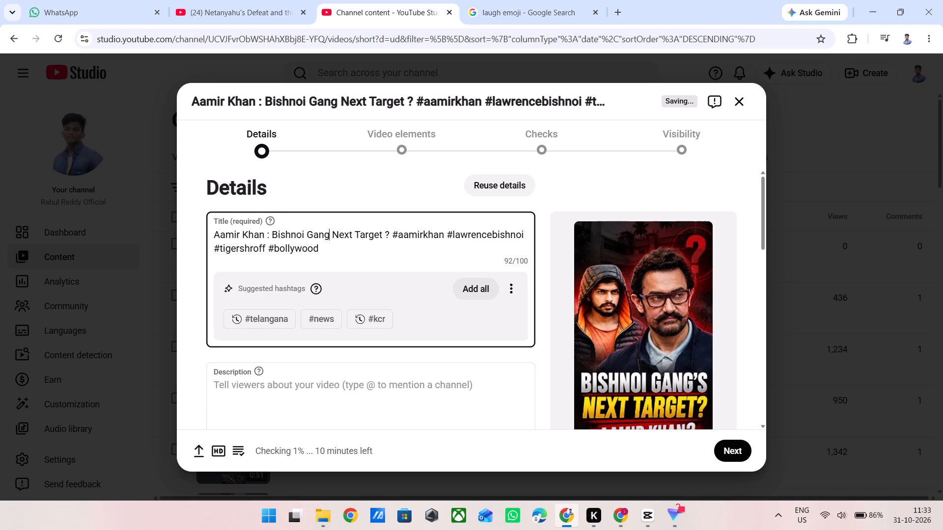
pyautogui.write("'s")
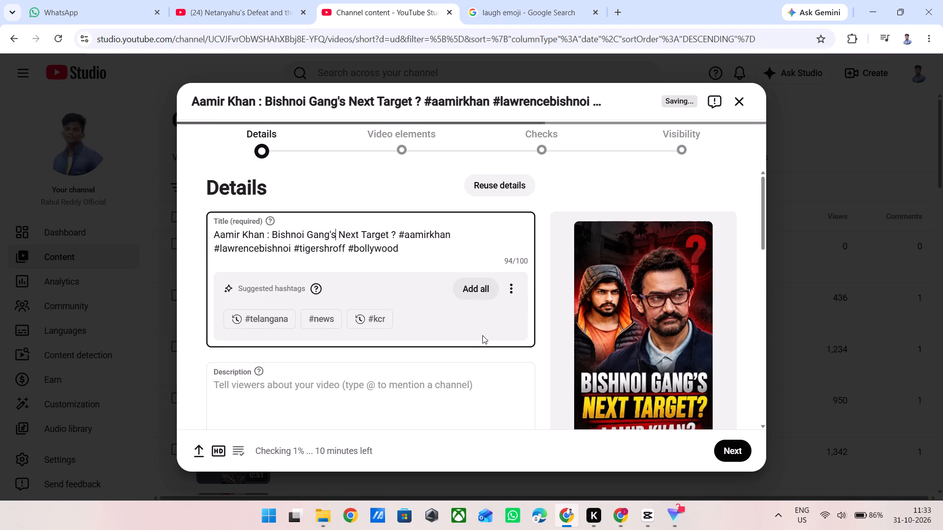
# Mark the video as not made for kids.
pyautogui.scroll(-7, 464, 344)
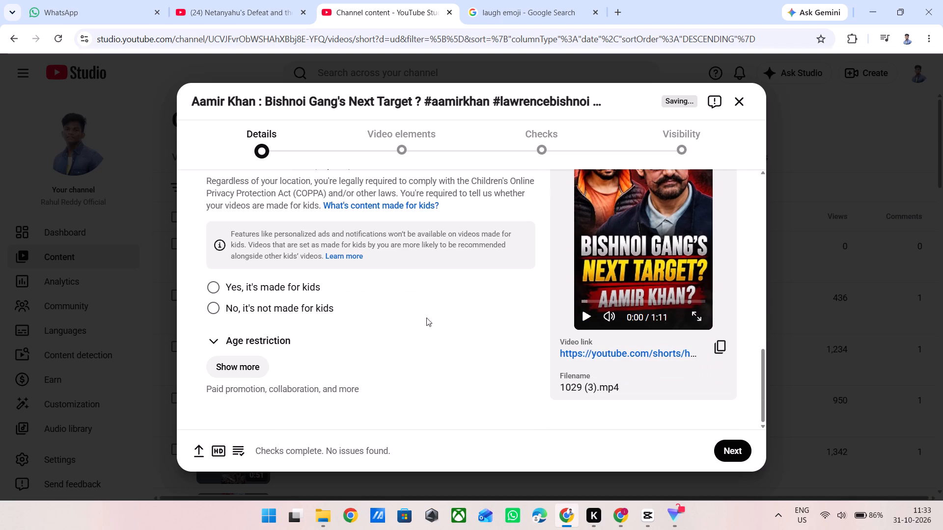
pyautogui.click(215, 310)
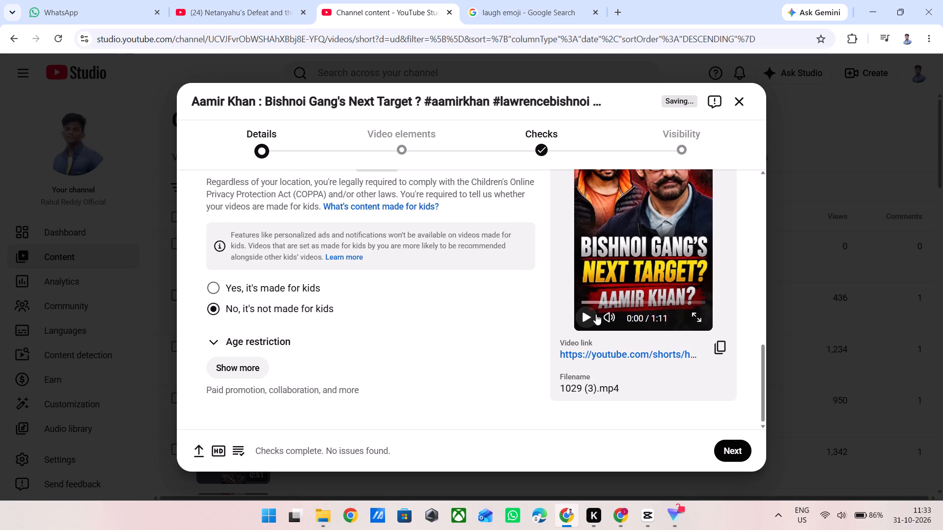
# Play the uploaded video's preview and skip through it to its end to check the content.
pyautogui.click(592, 317)
pyautogui.scroll(1, 592, 317)
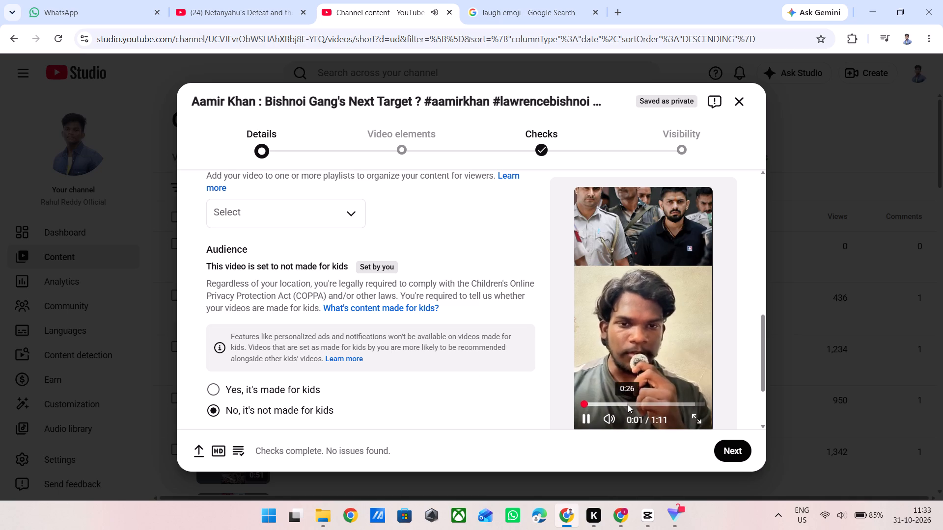
pyautogui.click(628, 404)
pyautogui.click(654, 405)
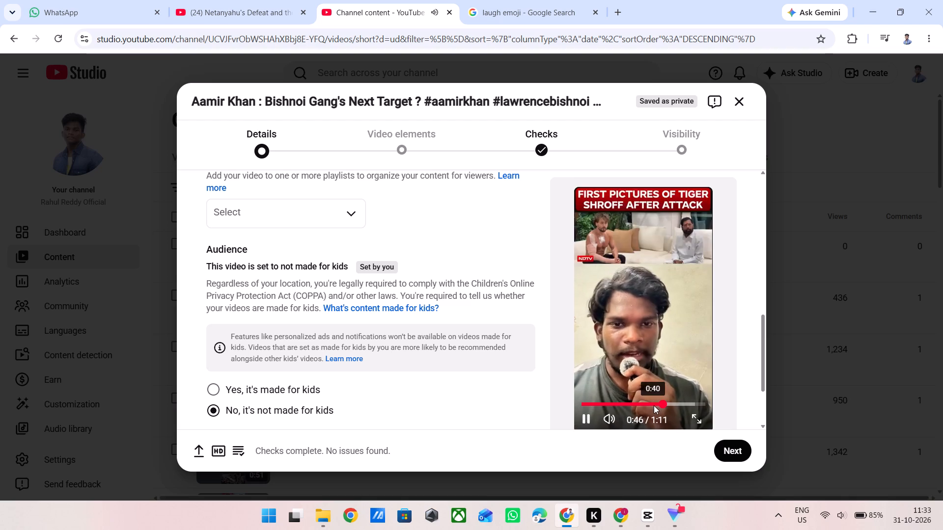
pyautogui.click(682, 401)
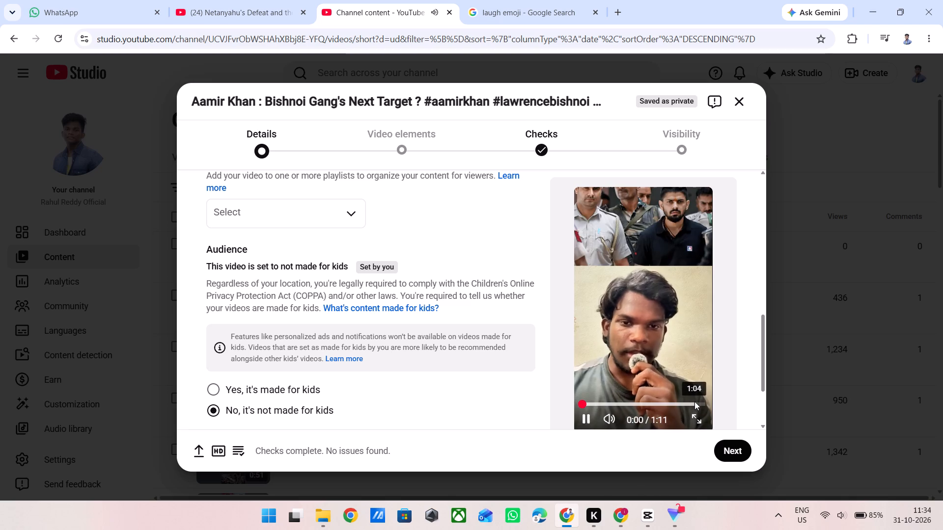
pyautogui.click(694, 402)
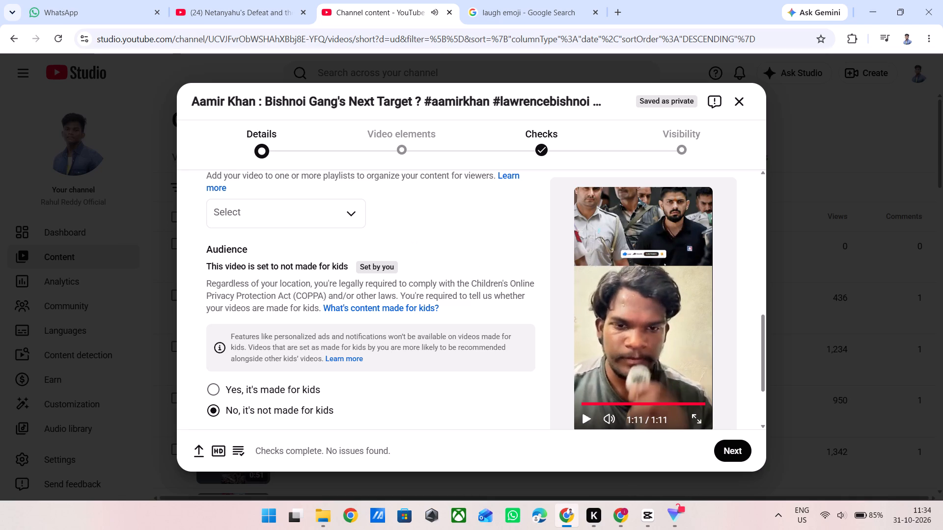
pyautogui.scroll(5, 366, 263)
# Go to the Visibility stage and schedule the video as public for Nov 2, 2026.
pyautogui.click(385, 142)
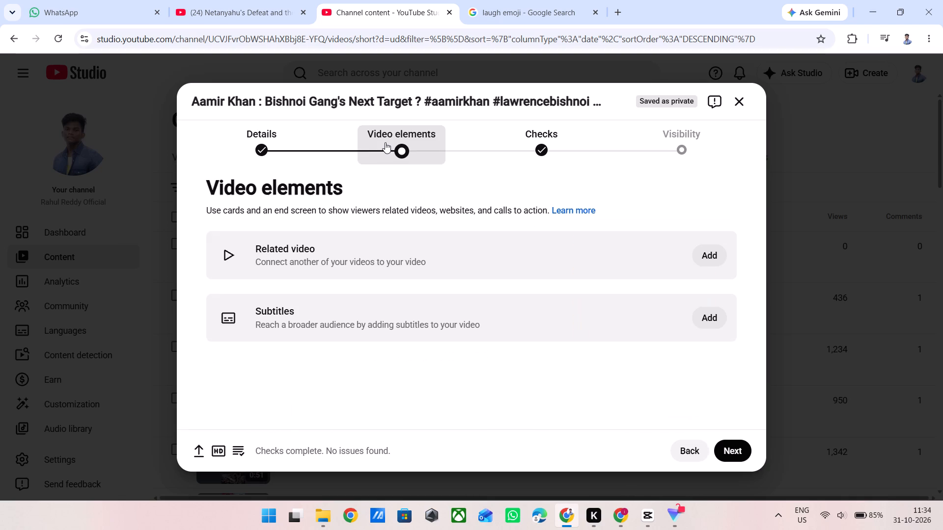
pyautogui.click(549, 147)
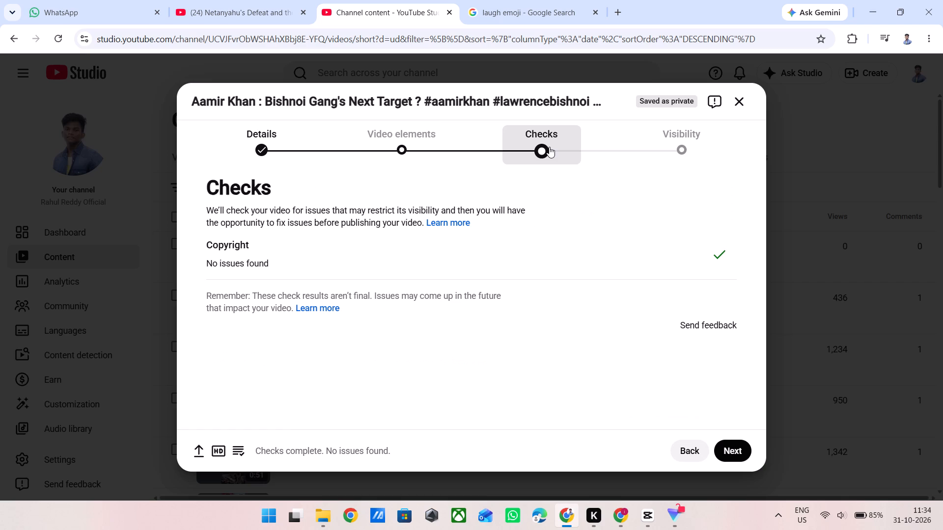
pyautogui.click(679, 158)
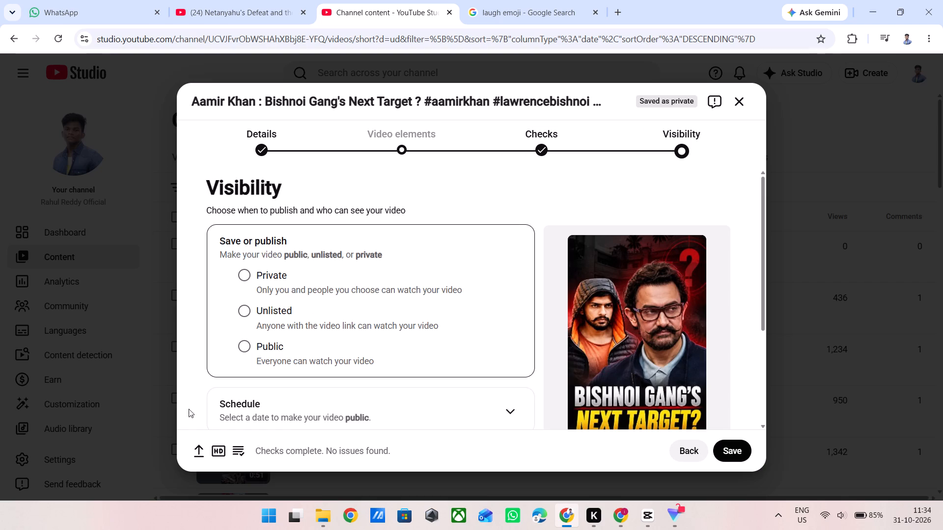
pyautogui.click(248, 345)
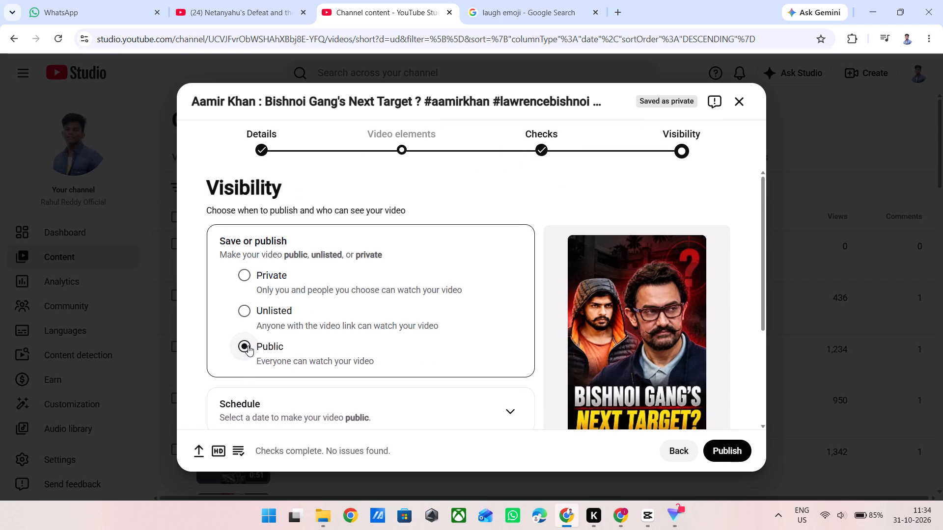
pyautogui.scroll(-3, 248, 345)
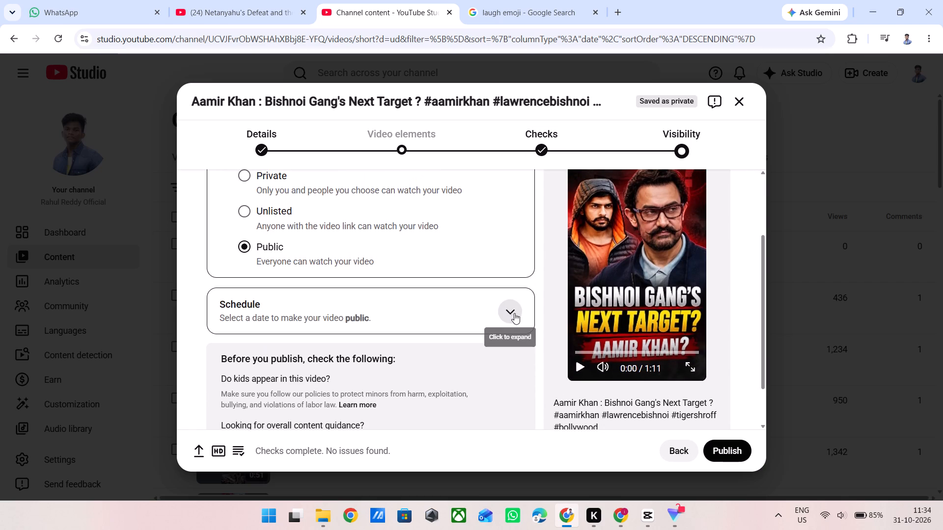
pyautogui.click(514, 313)
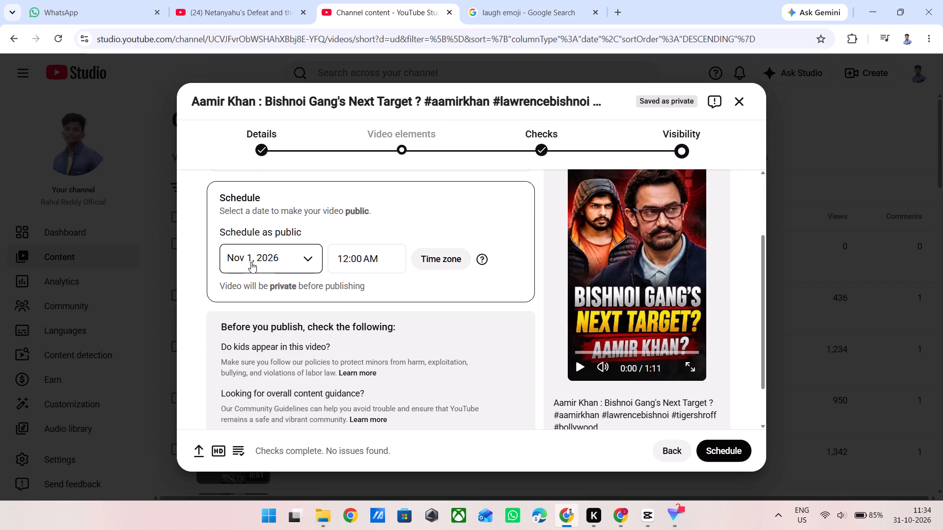
pyautogui.click(251, 262)
pyautogui.click(265, 337)
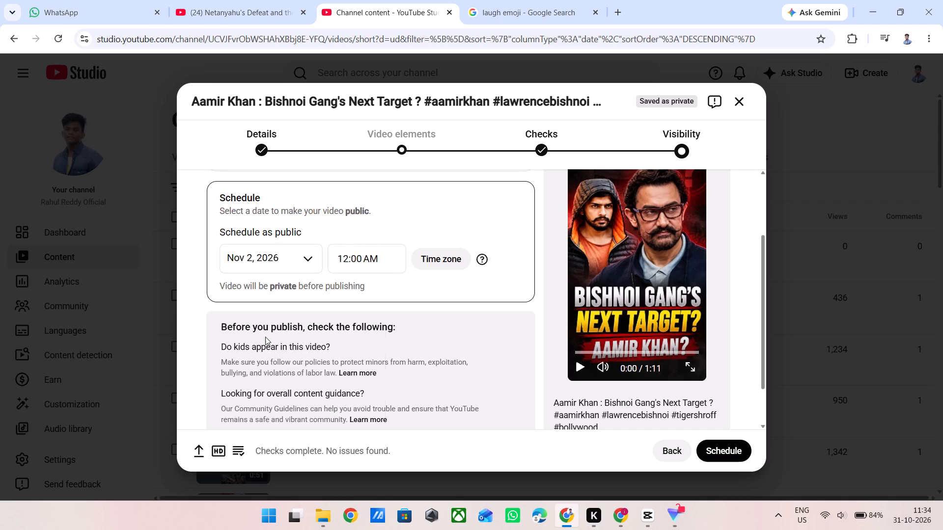
# Set the scheduled publishing time to 2:00 PM and review the schedule settings.
pyautogui.click(349, 260)
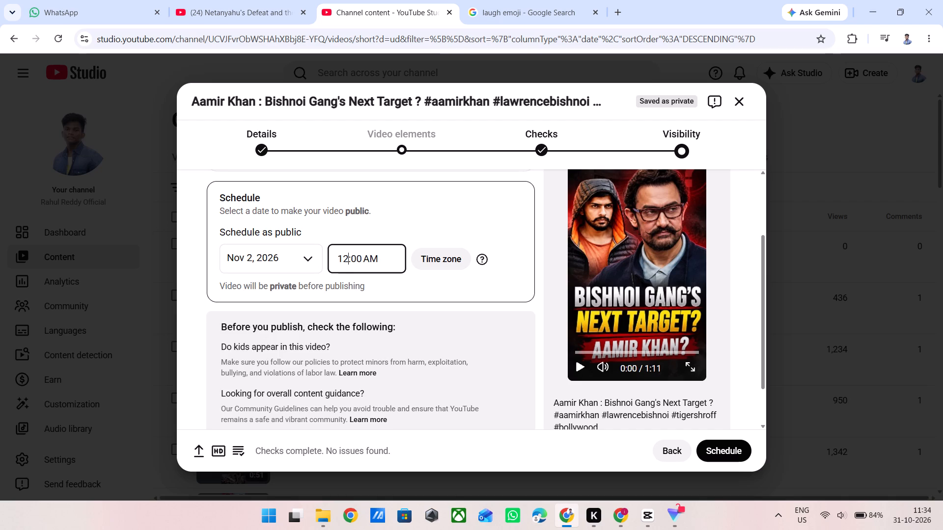
pyautogui.scroll(-2, 380, 374)
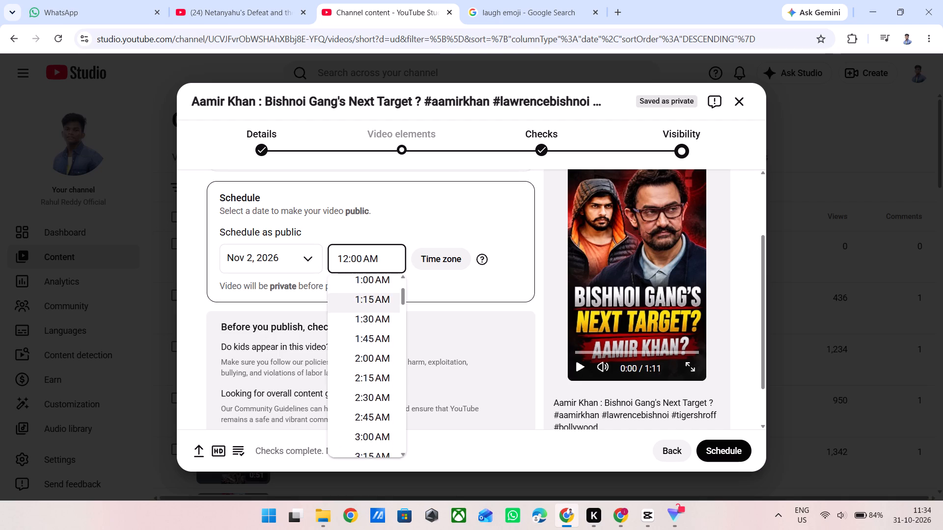
pyautogui.scroll(-5, 380, 374)
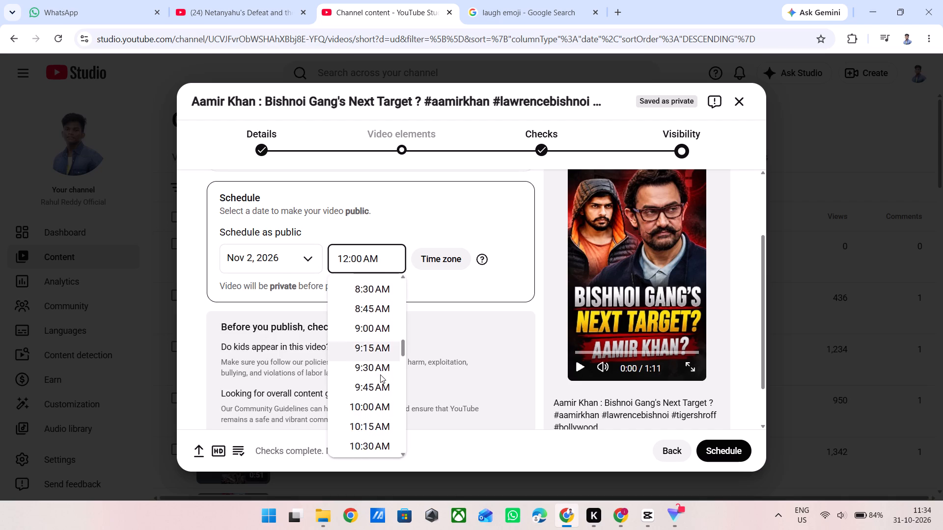
pyautogui.scroll(-3, 380, 374)
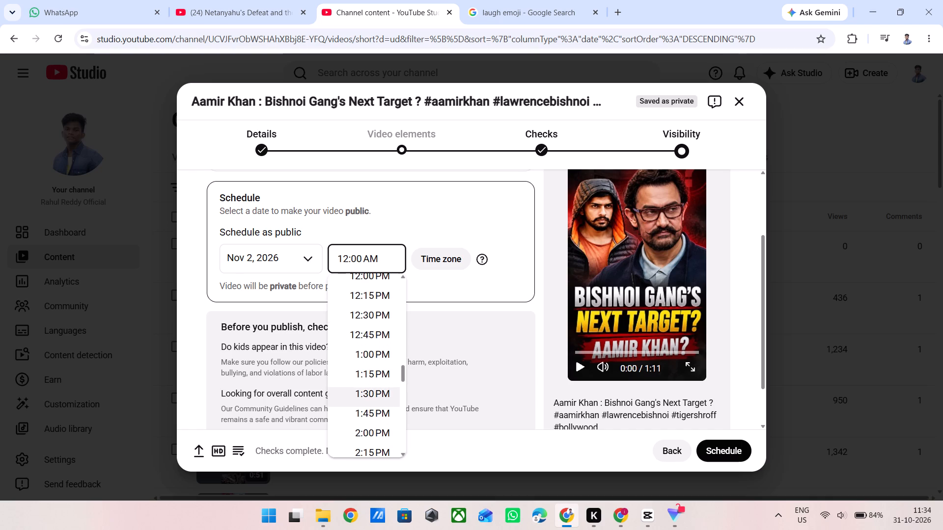
pyautogui.scroll(-1, 376, 396)
pyautogui.click(375, 402)
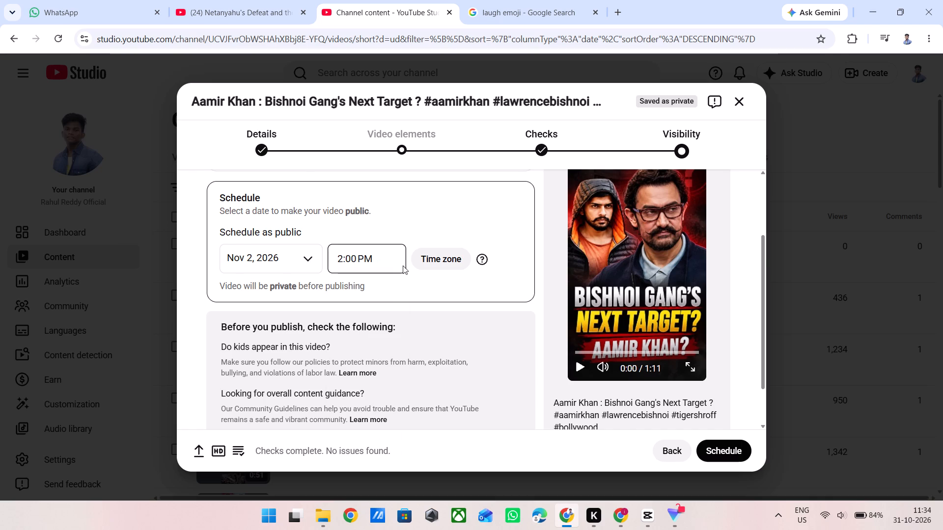
pyautogui.scroll(-3, 403, 265)
pyautogui.scroll(8, 403, 265)
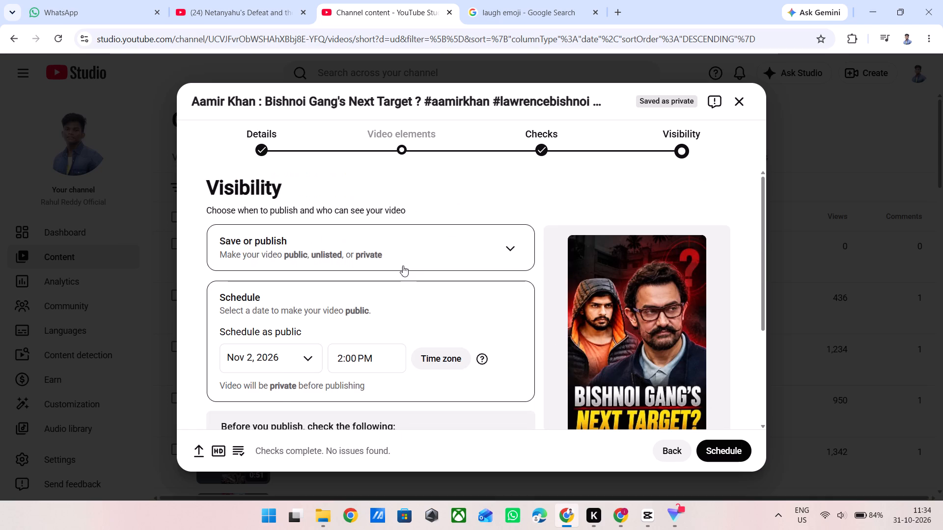
pyautogui.scroll(-1, 489, 289)
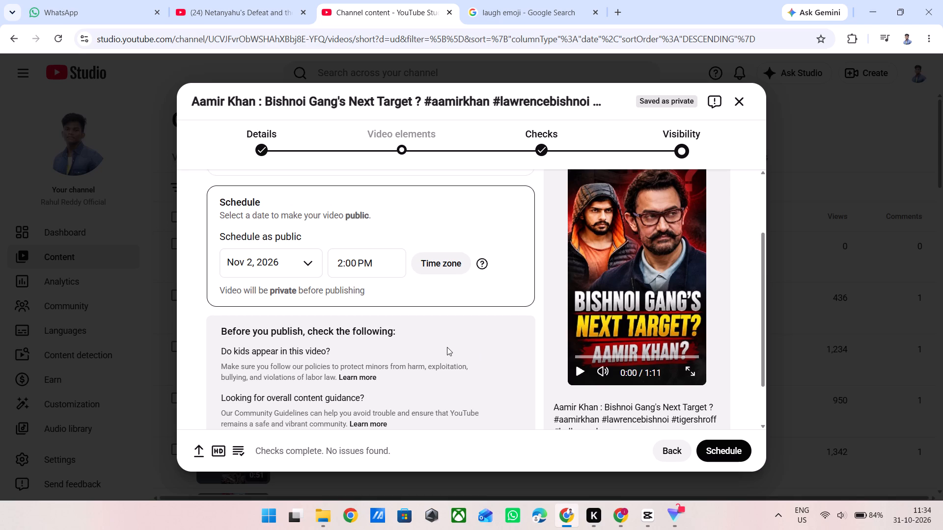
# Close the laugh emoji Google search page.
pyautogui.click(557, 7)
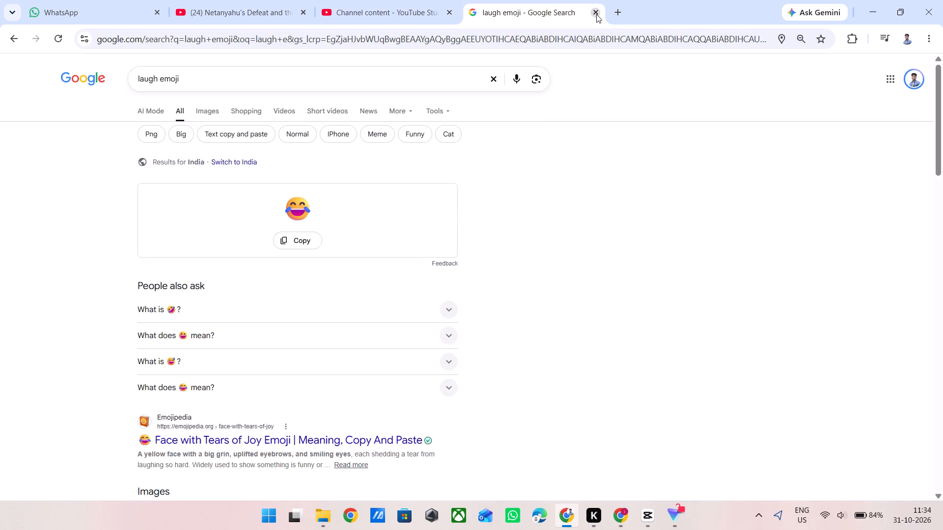
pyautogui.click(588, 14)
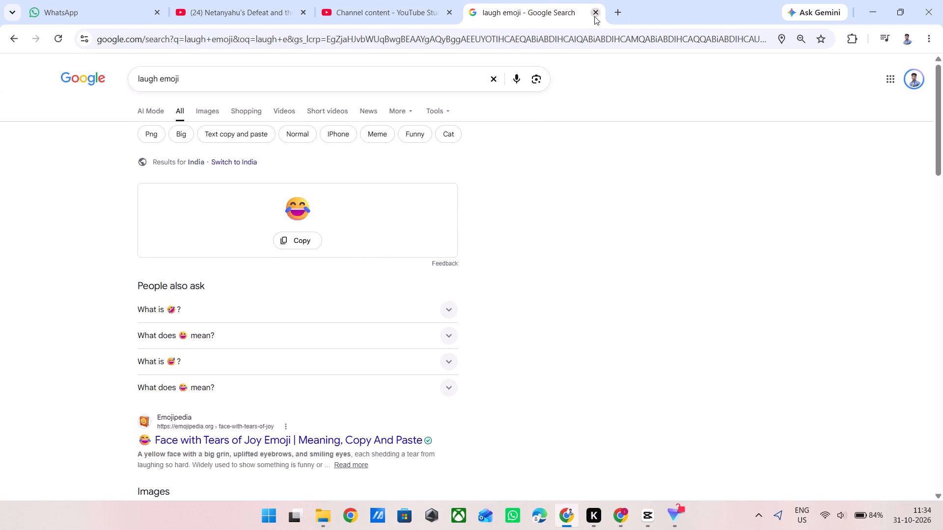
pyautogui.click(594, 16)
# Play the open YouTube video on Netanyahu's defeat and India-Israel relations for a few seconds and pause it.
pyautogui.click(188, 2)
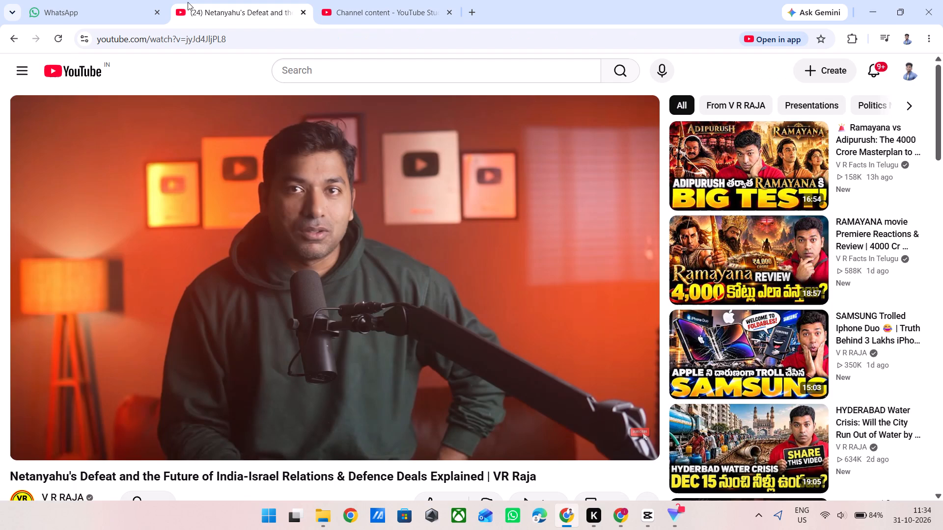
pyautogui.click(374, 267)
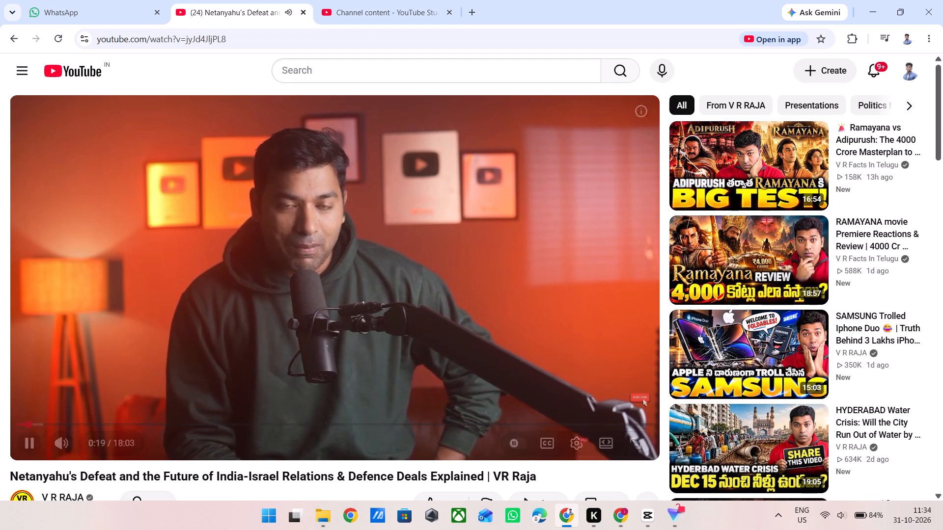
pyautogui.press('space')
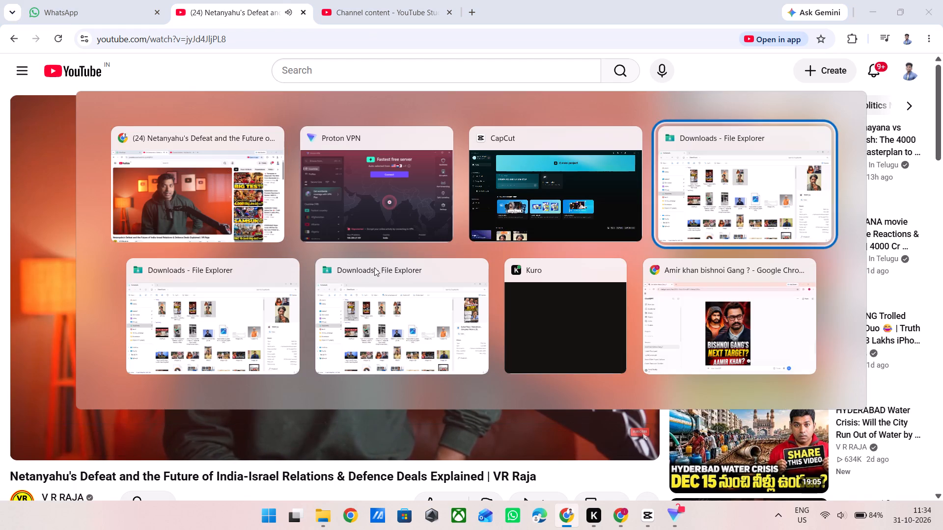
# Switch to File Explorer and close the open Downloads windows.
pyautogui.hotkey('ctrl', 'w')
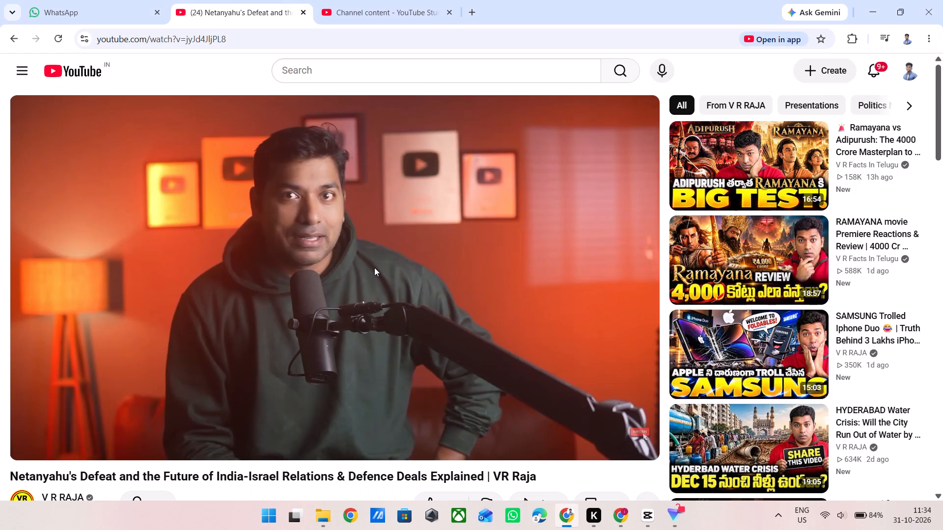
pyautogui.hotkey('ctrl', 'w')
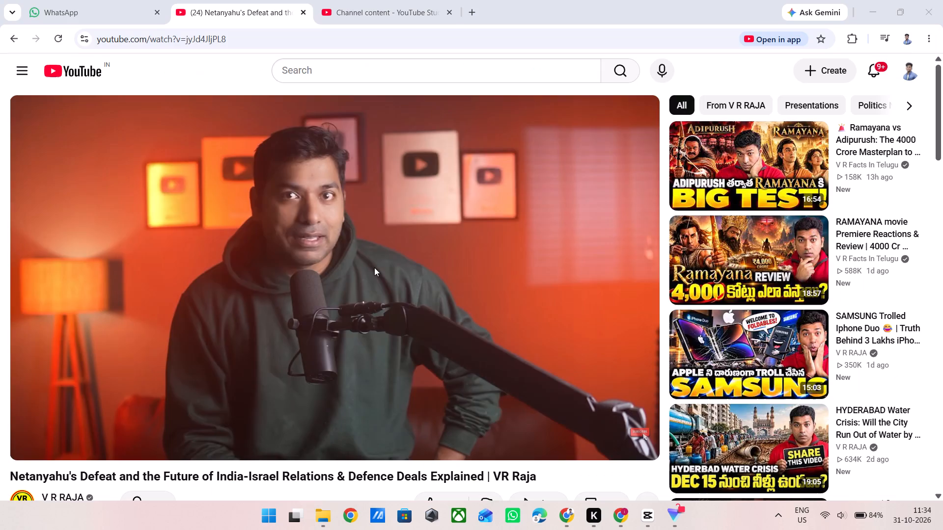
pyautogui.hotkey('ctrl', 'w')
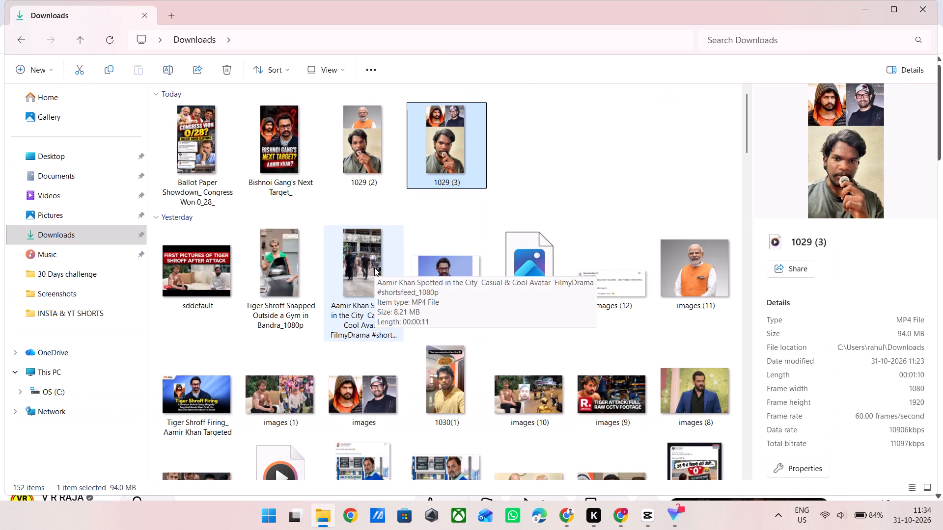
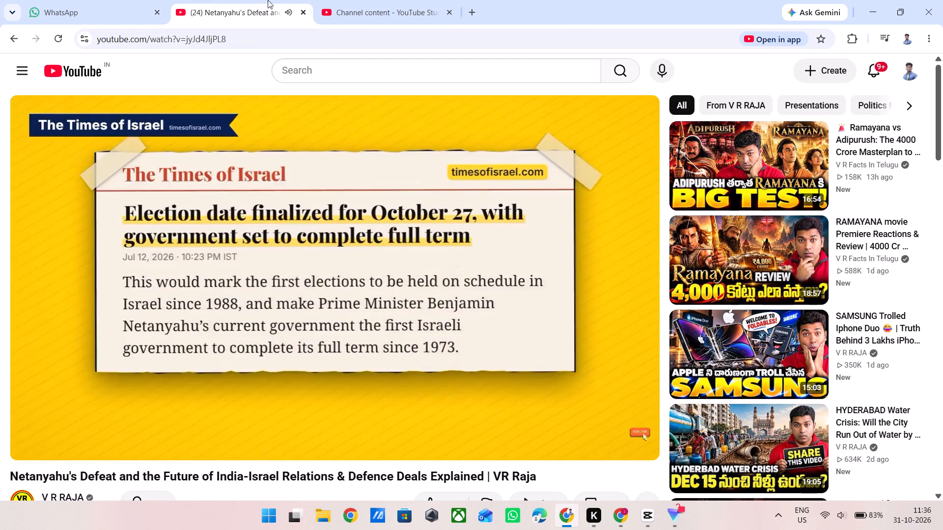
# Return to the YouTube Studio upload and preview the Aamir Khan short at several points, going back to its start.
pyautogui.click(339, 0)
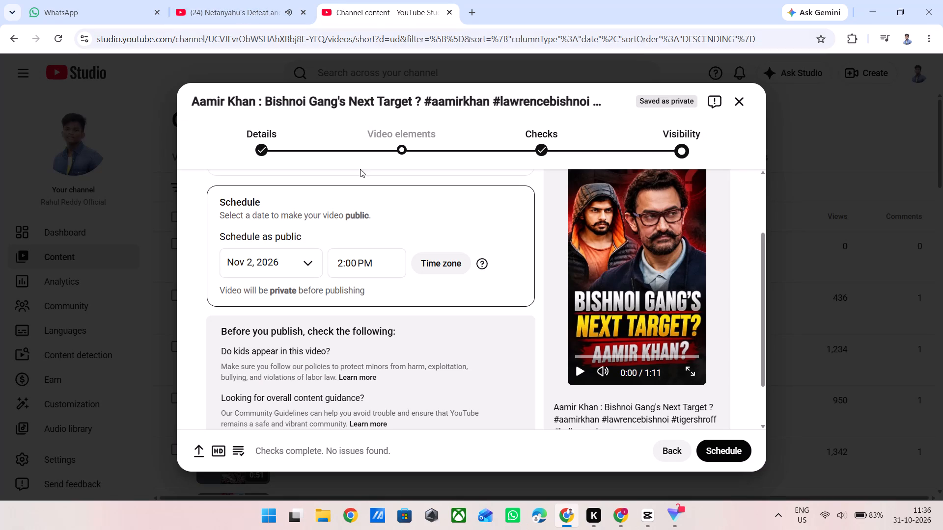
pyautogui.click(575, 374)
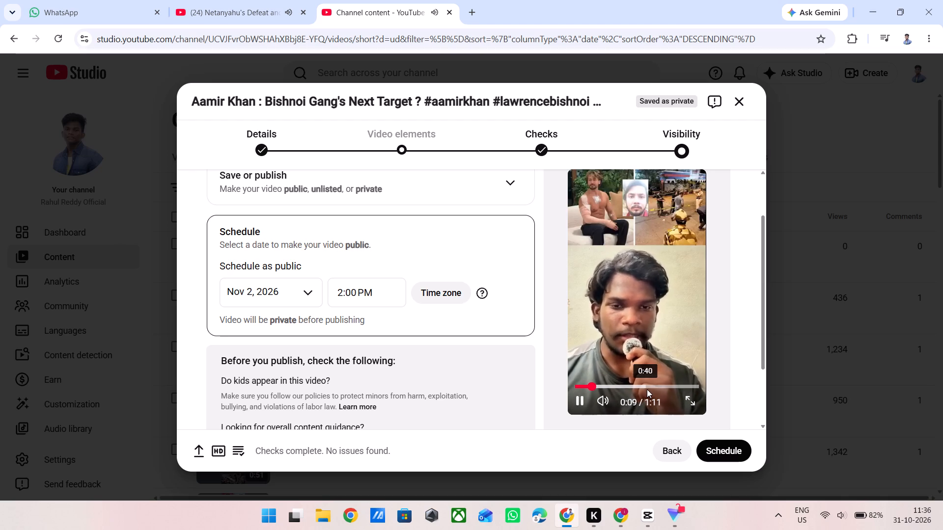
pyautogui.click(647, 389)
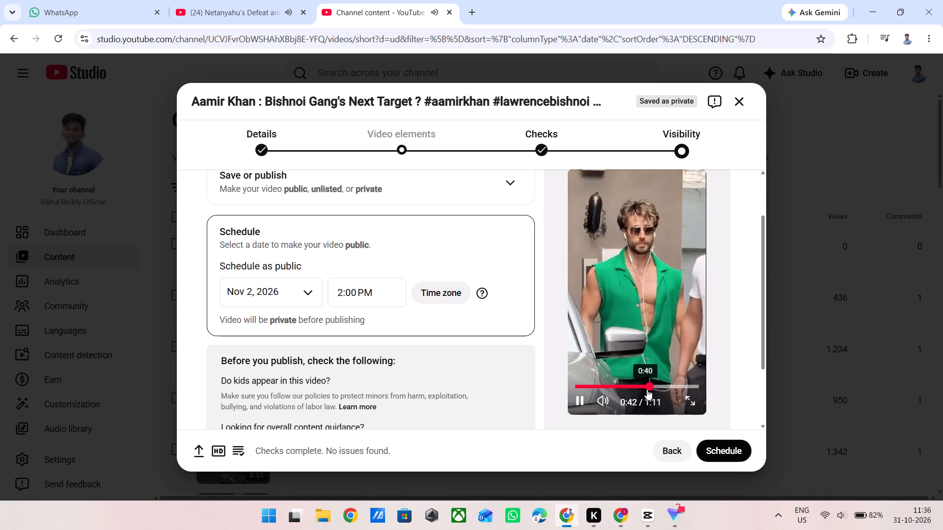
pyautogui.click(675, 388)
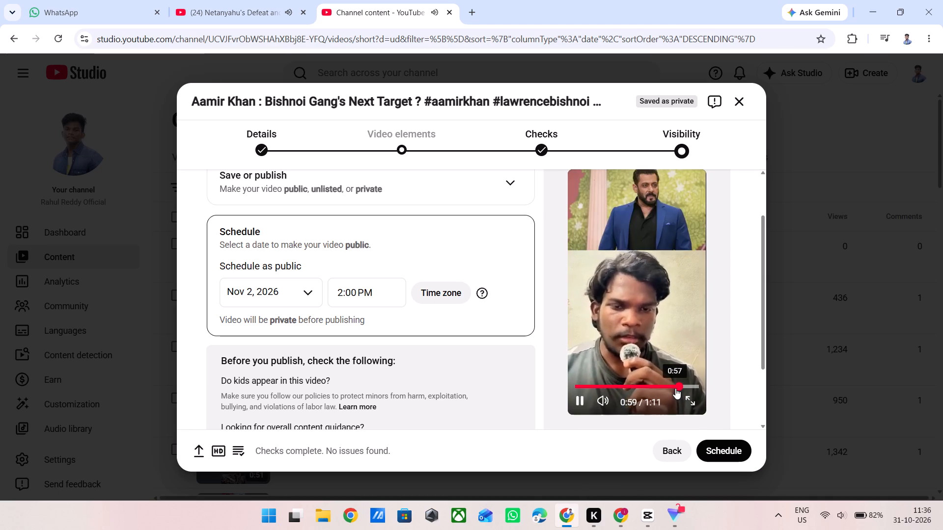
pyautogui.click(588, 389)
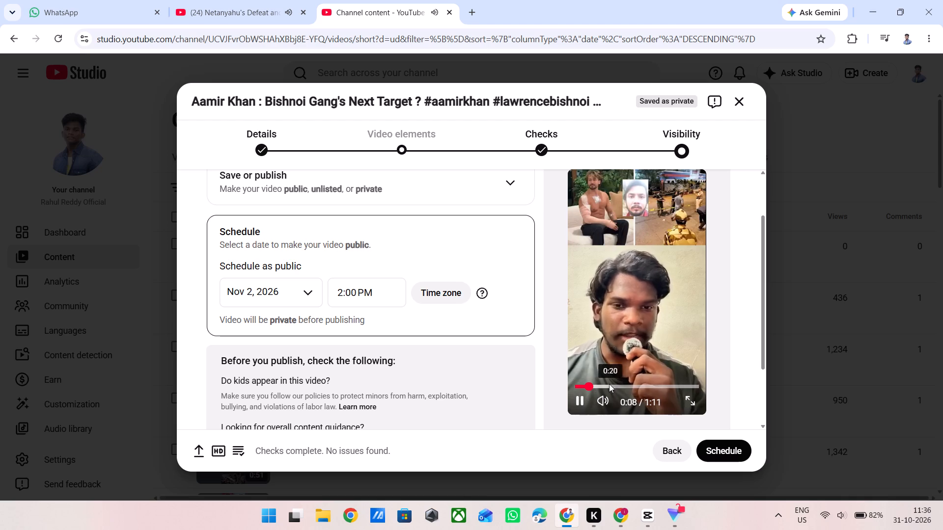
pyautogui.click(582, 384)
pyautogui.moveTo(582, 384); pyautogui.dragTo(545, 383)
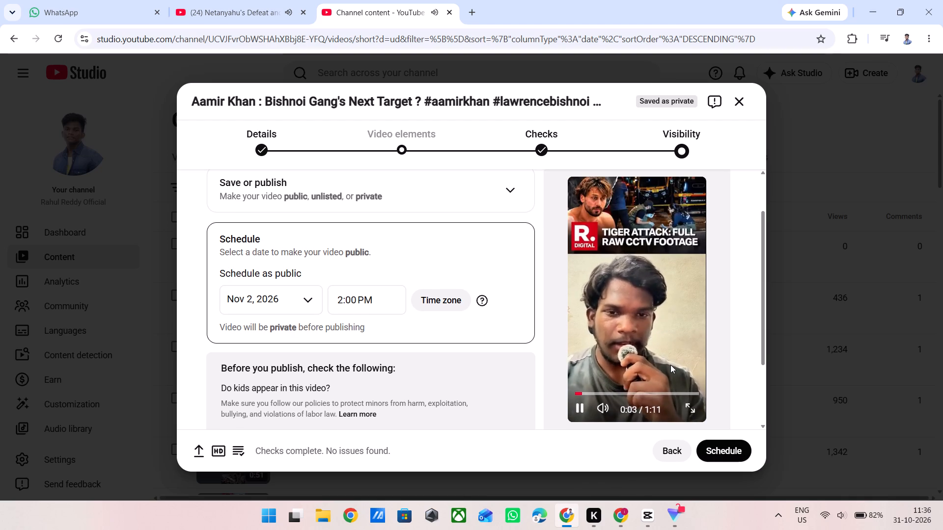
# Schedule the Aamir Khan short for Nov 2, 2026 at 2:00 PM and close the confirmation.
pyautogui.click(728, 448)
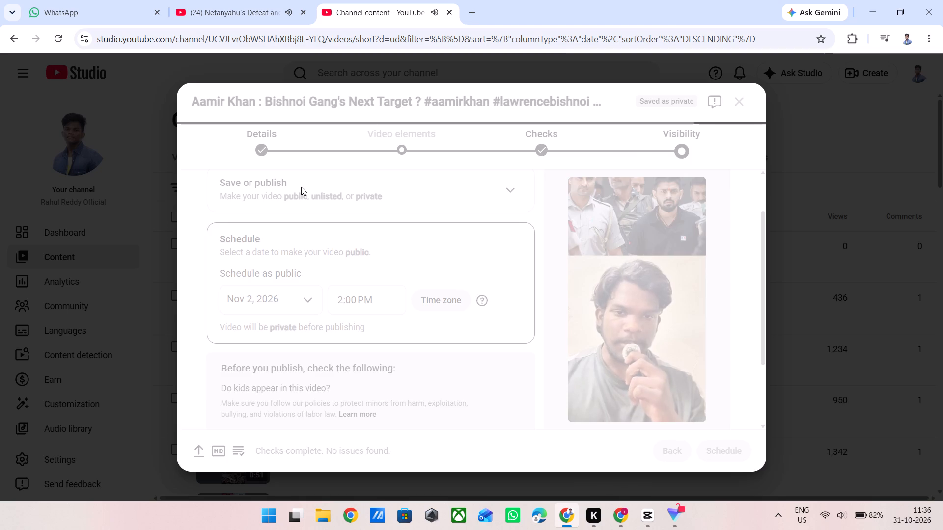
pyautogui.click(218, 0)
pyautogui.click(349, 7)
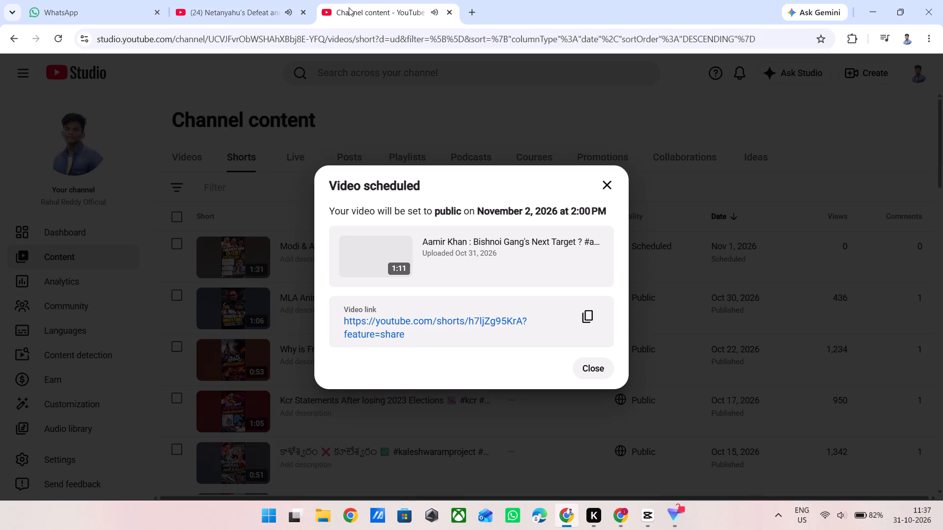
pyautogui.click(602, 190)
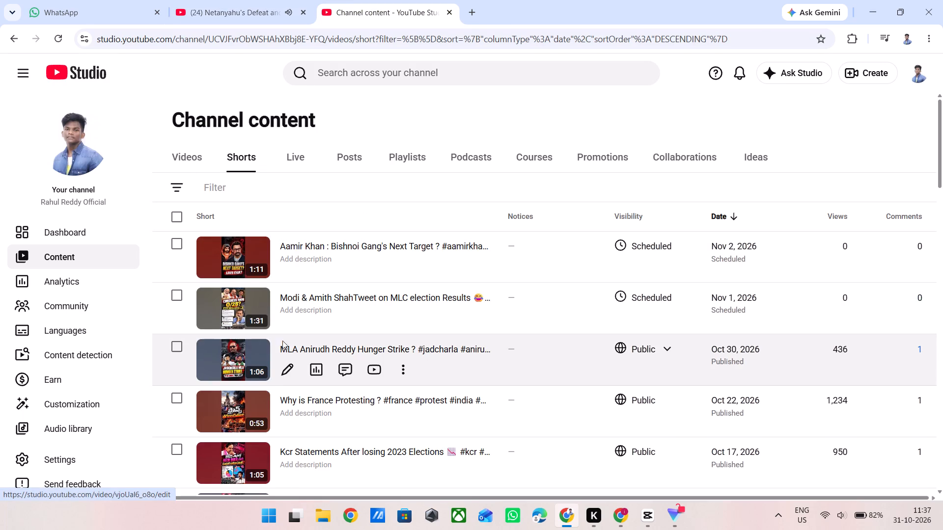
# Look over the scheduled shorts in the channel content list and close the YouTube Studio page.
pyautogui.hscroll(-2, 628, 352)
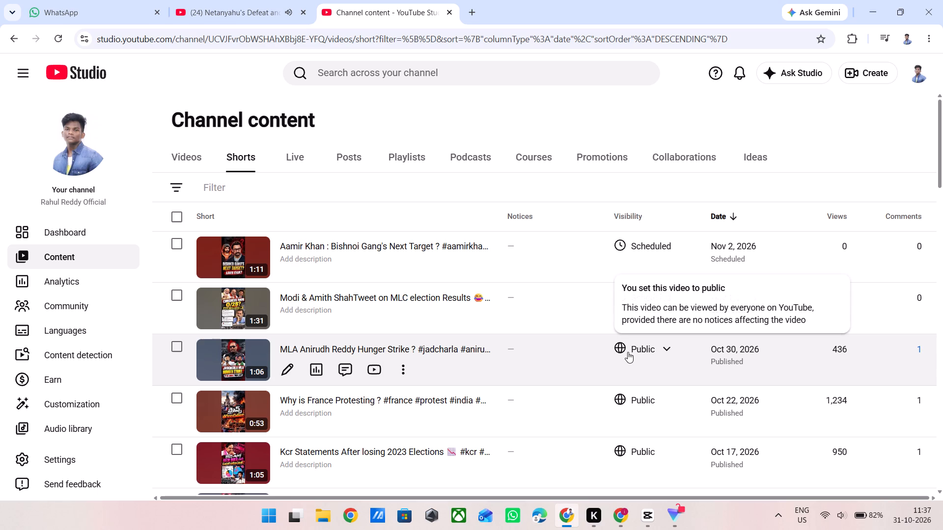
pyautogui.scroll(-2, 482, 409)
pyautogui.scroll(5, 482, 409)
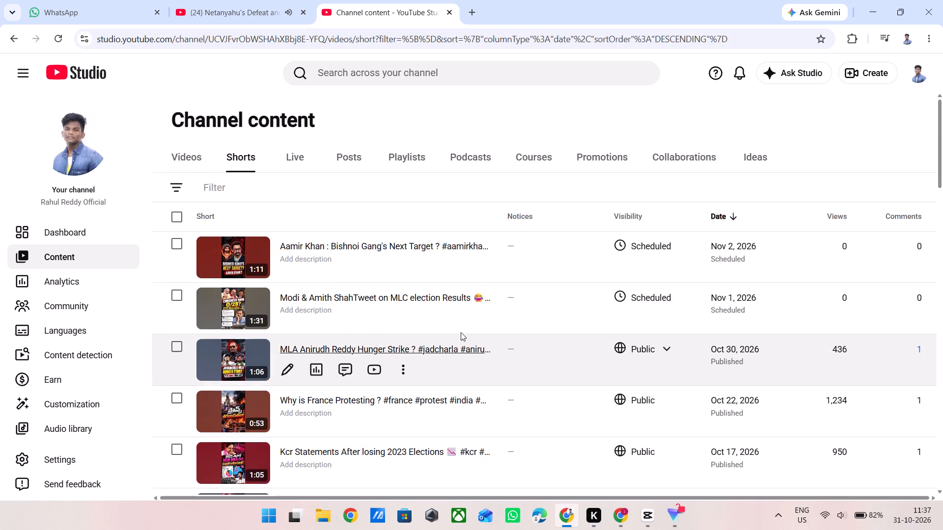
pyautogui.click(450, 14)
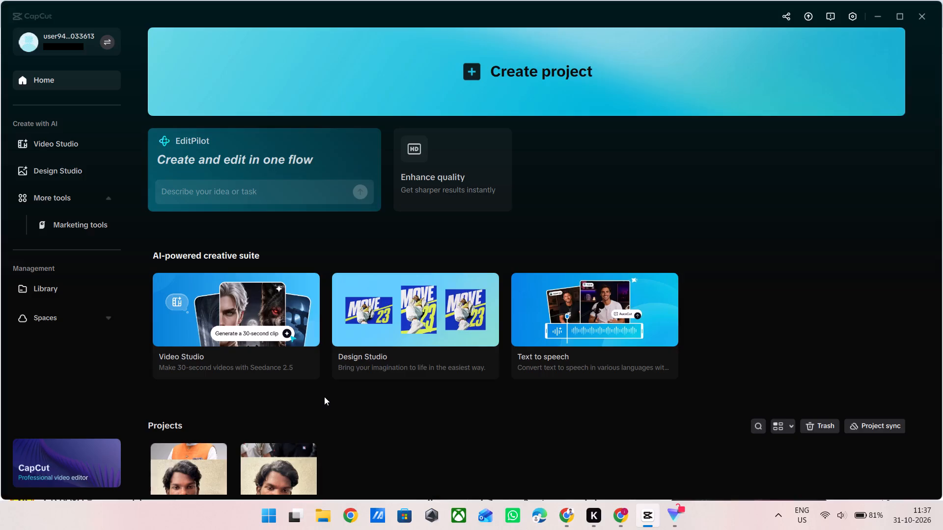
# Switch to CapCut, check the contents of the project Trash and close it.
pyautogui.scroll(-8, 347, 373)
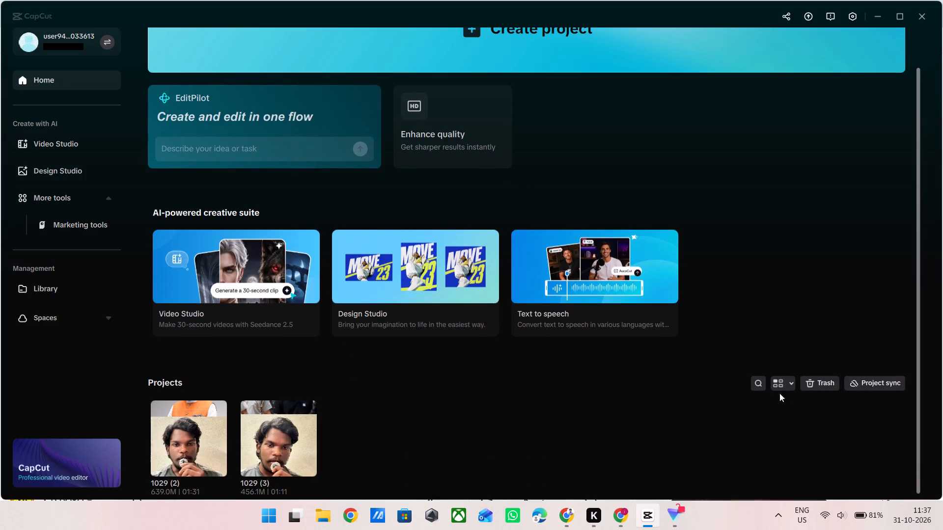
pyautogui.click(821, 384)
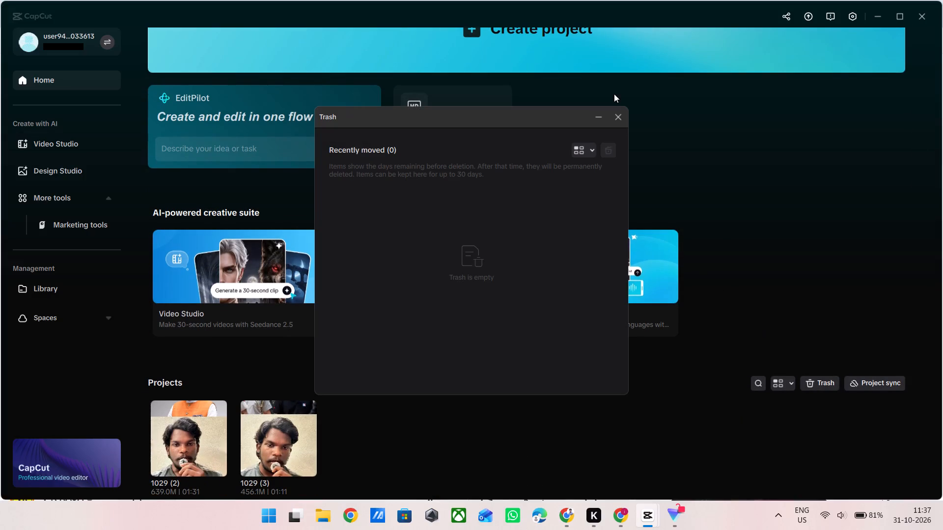
pyautogui.click(619, 113)
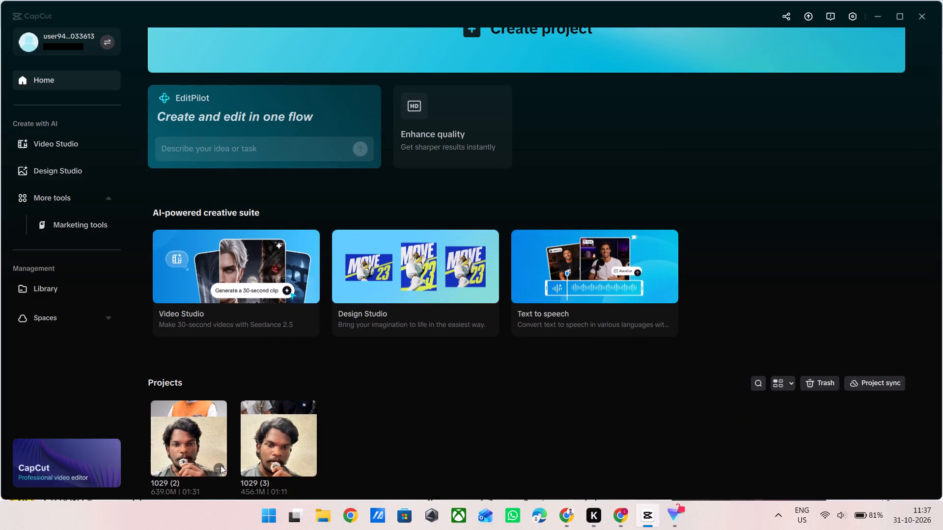
# Move the 1029 (2) and 1029 (3) projects to the Trash.
pyautogui.click(220, 467)
pyautogui.click(268, 488)
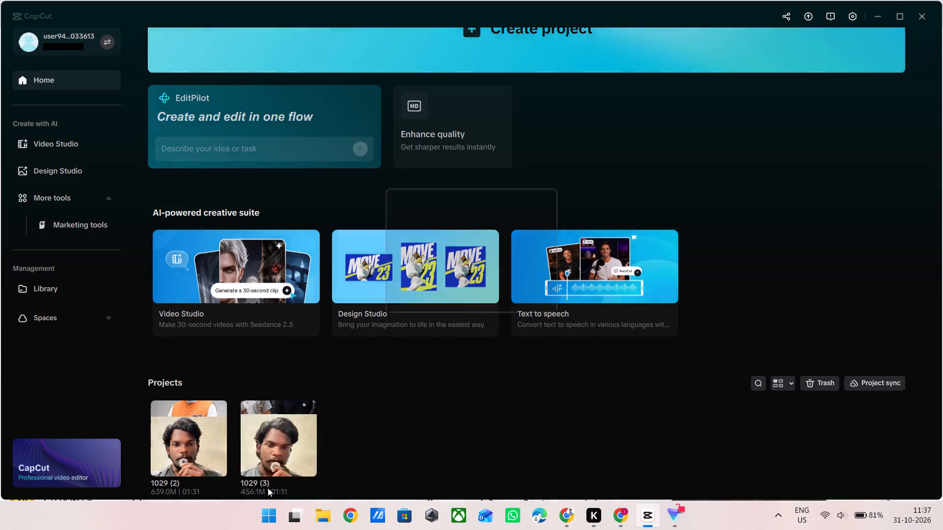
pyautogui.click(427, 300)
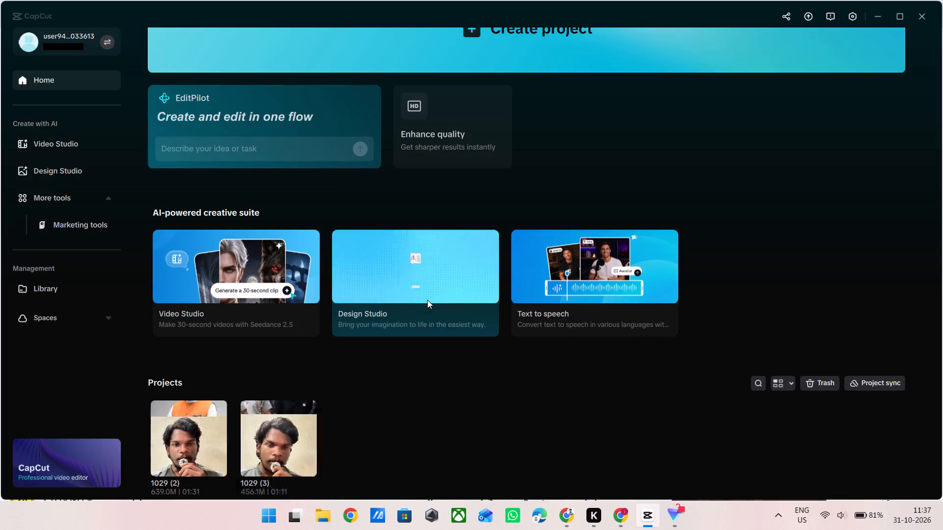
pyautogui.click(219, 468)
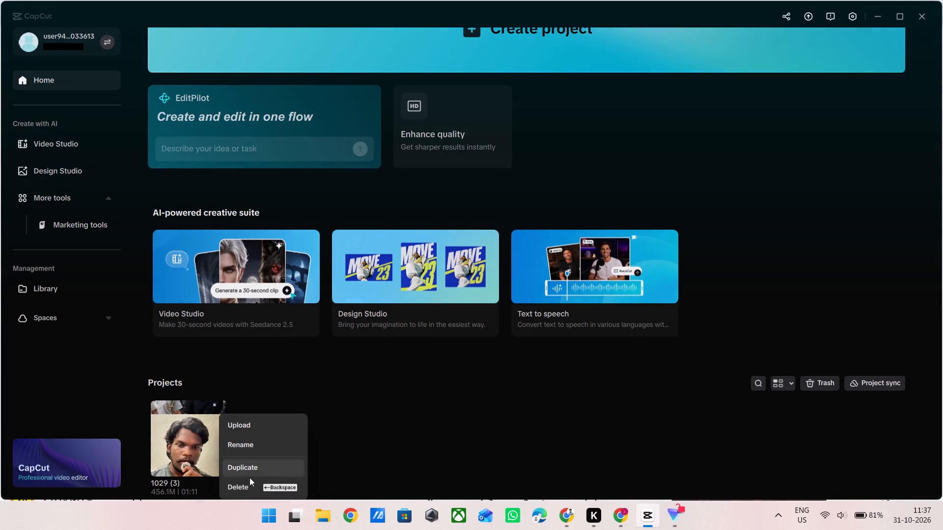
pyautogui.click(257, 485)
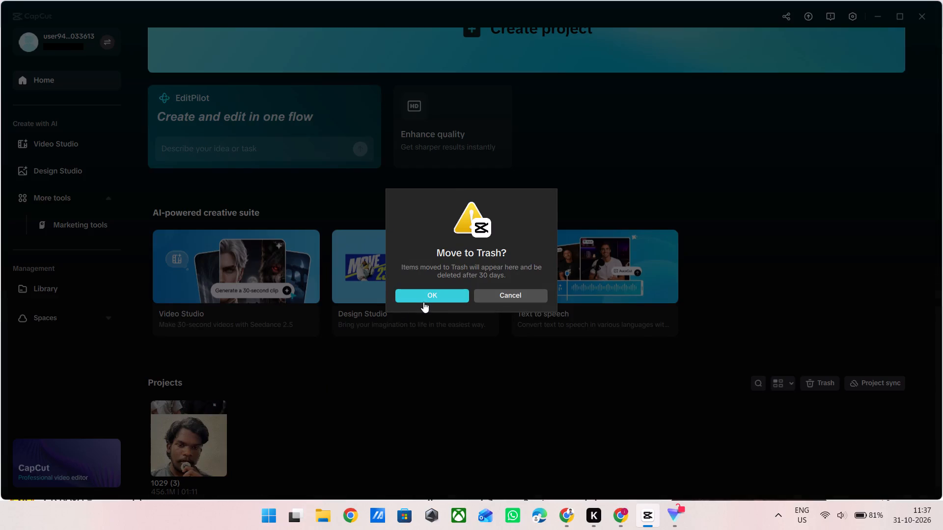
pyautogui.click(422, 302)
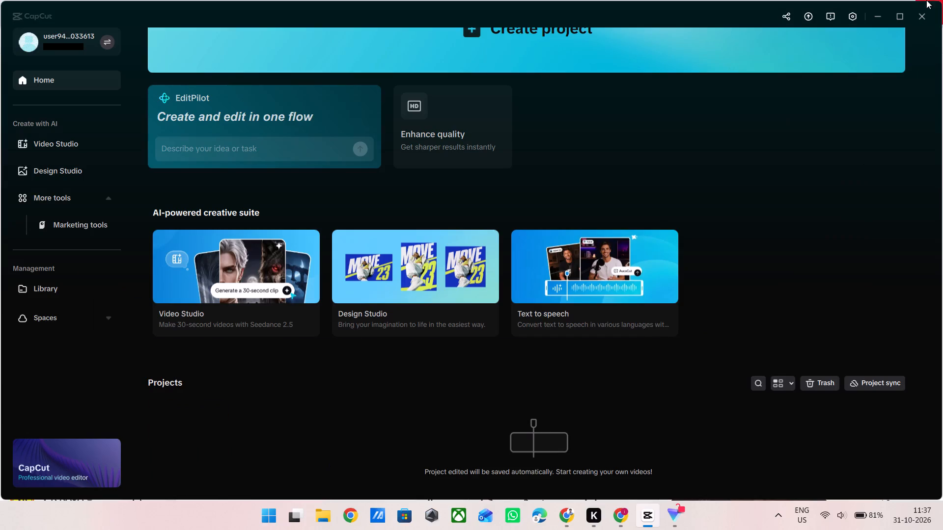
# Permanently delete all projects in the Trash and close CapCut.
pyautogui.click(814, 382)
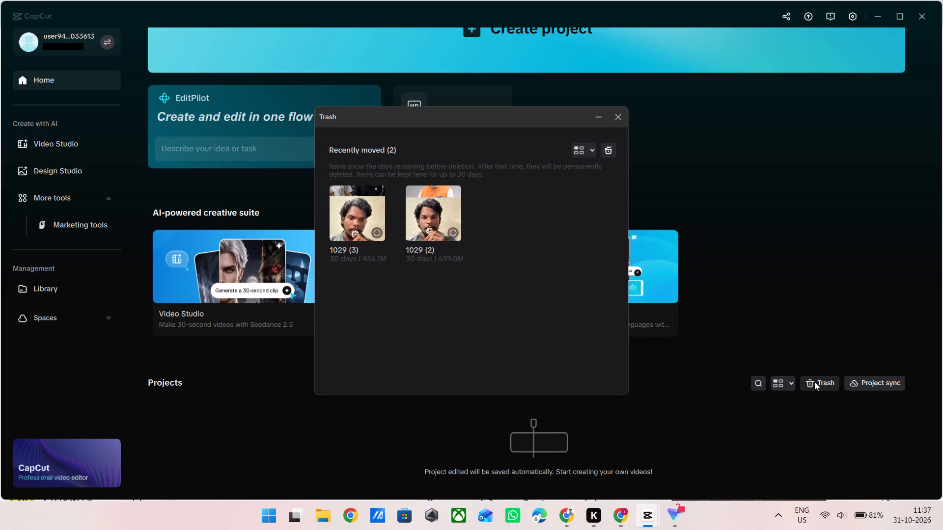
pyautogui.click(607, 156)
pyautogui.click(443, 300)
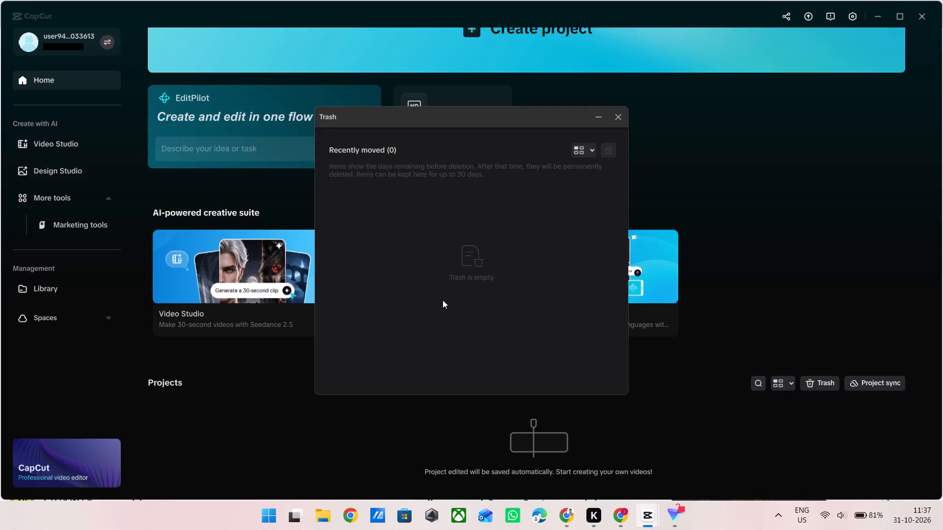
pyautogui.click(624, 115)
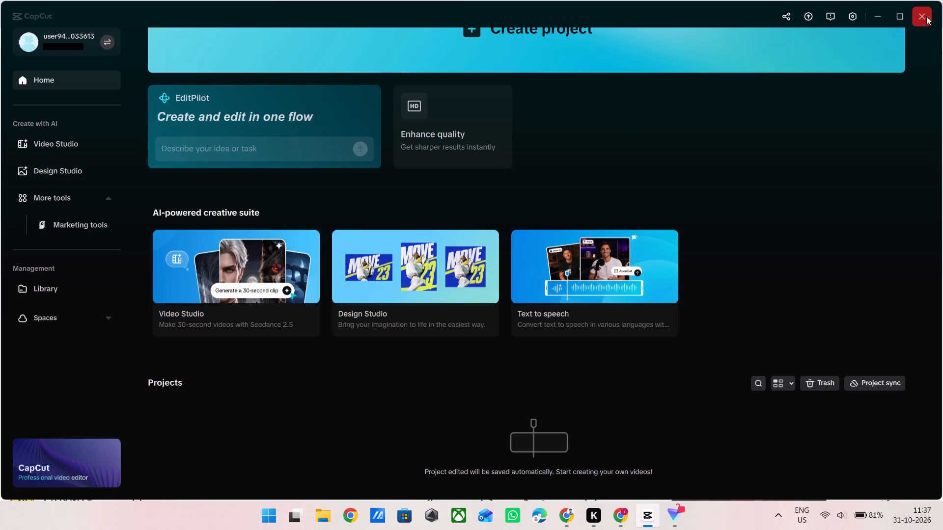
pyautogui.click(924, 17)
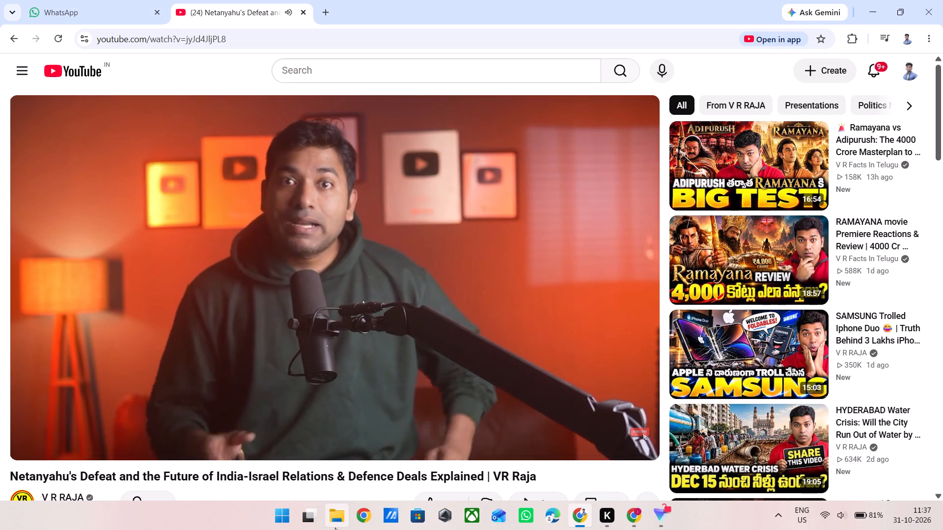
# Open the Downloads folder in File Explorer, play the 1029 (3) video, skip ahead to its ending and close the player.
pyautogui.click(334, 517)
pyautogui.scroll(-1, 89, 227)
pyautogui.keyDown('ctrl'); pyautogui.scroll(1, 89, 227); pyautogui.keyUp('ctrl')
pyautogui.keyDown('ctrl'); pyautogui.scroll(-1, 89, 227); pyautogui.keyUp('ctrl')
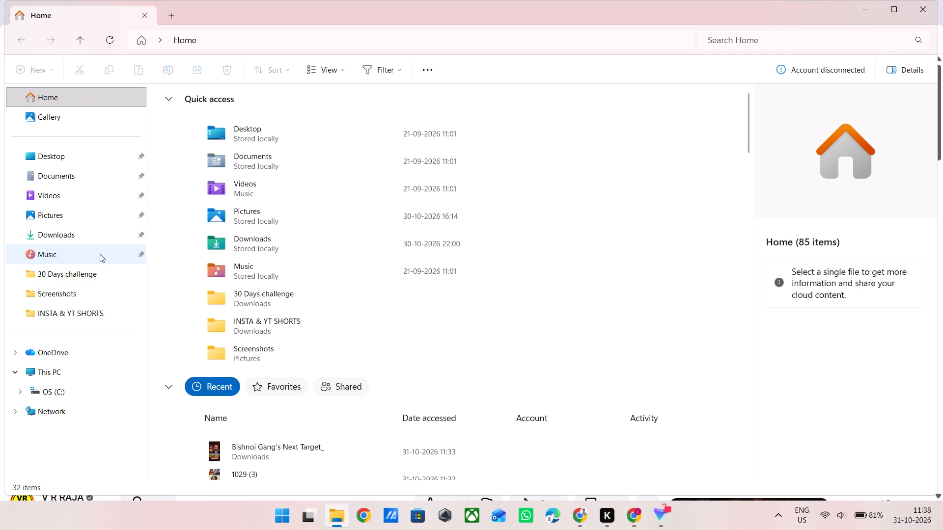
pyautogui.click(85, 238)
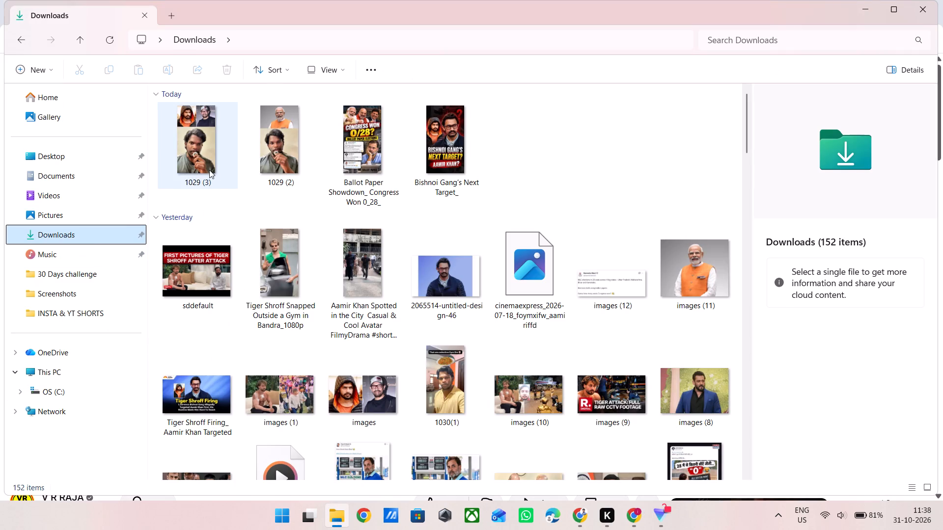
pyautogui.doubleClick(209, 170)
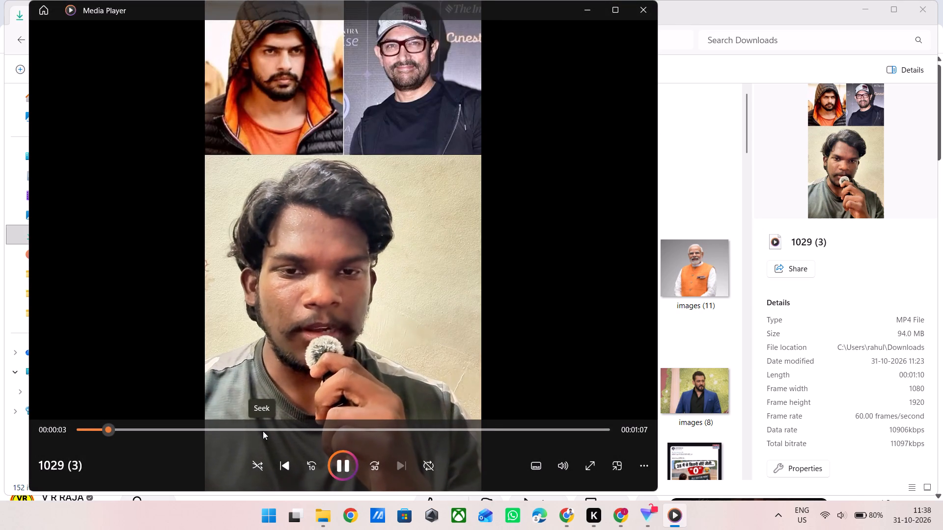
pyautogui.doubleClick(263, 431)
pyautogui.moveTo(263, 431); pyautogui.dragTo(510, 455)
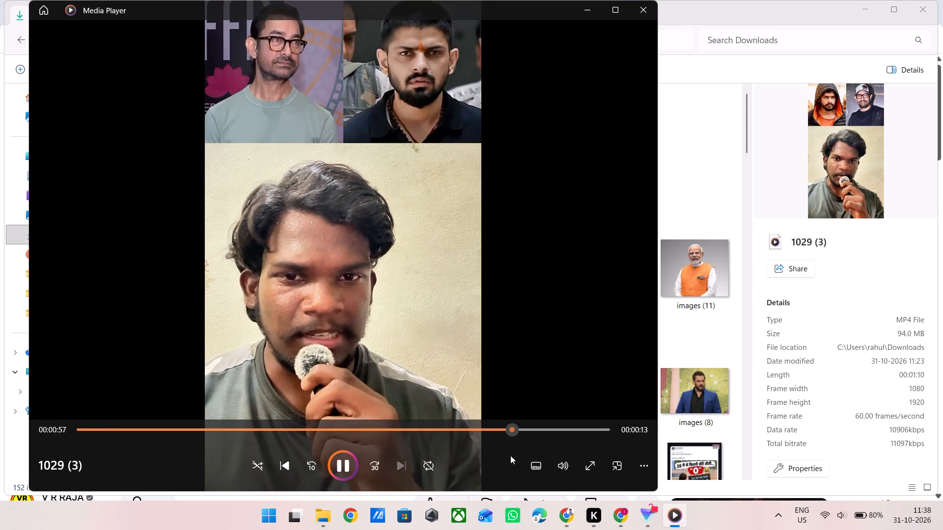
pyautogui.moveTo(510, 455); pyautogui.dragTo(511, 456)
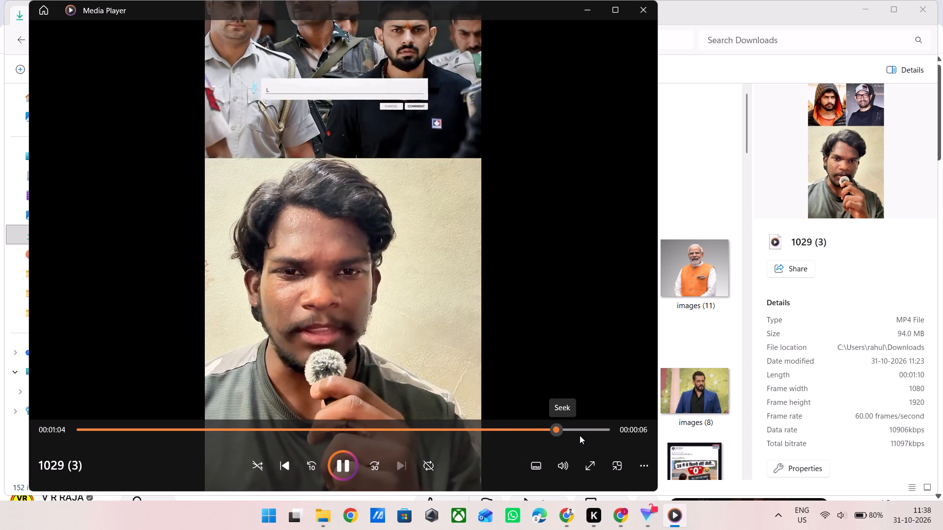
pyautogui.click(644, 18)
# Play the 1029 (2) video from Downloads, skip ahead in it and close the player.
pyautogui.doubleClick(274, 162)
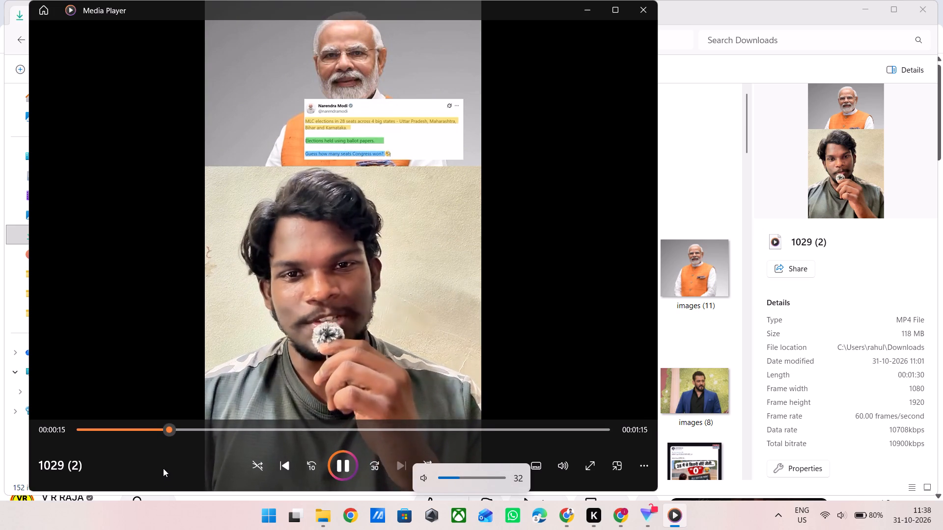
pyautogui.click(242, 428)
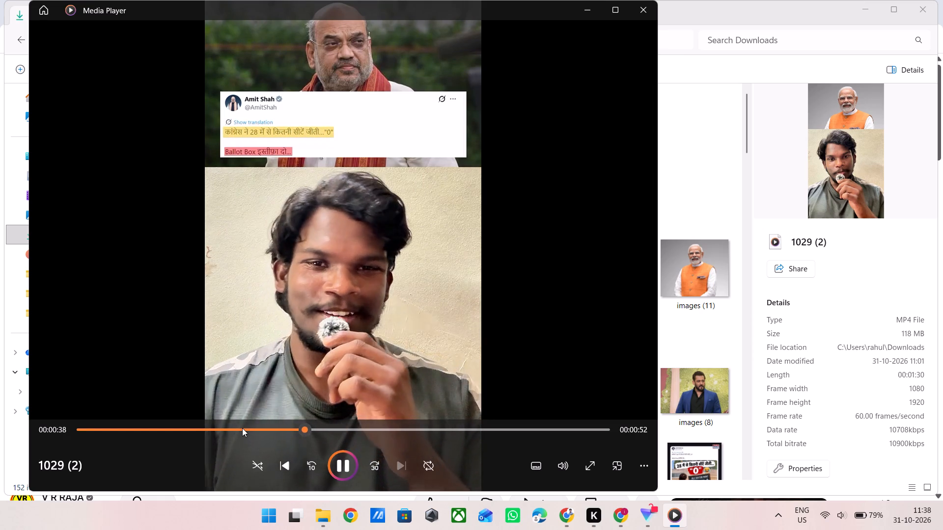
pyautogui.click(641, 8)
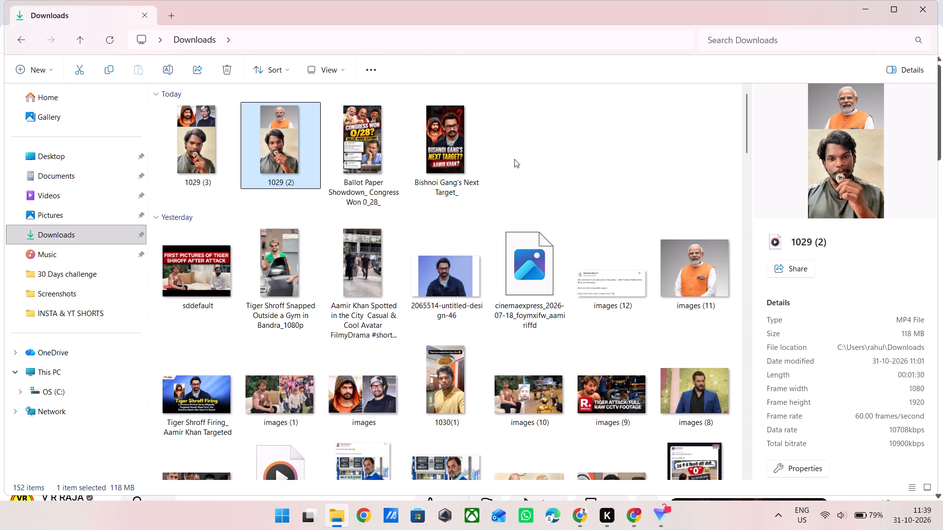
# Select all four of today's files in the Downloads folder.
pyautogui.moveTo(526, 154); pyautogui.dragTo(160, 141)
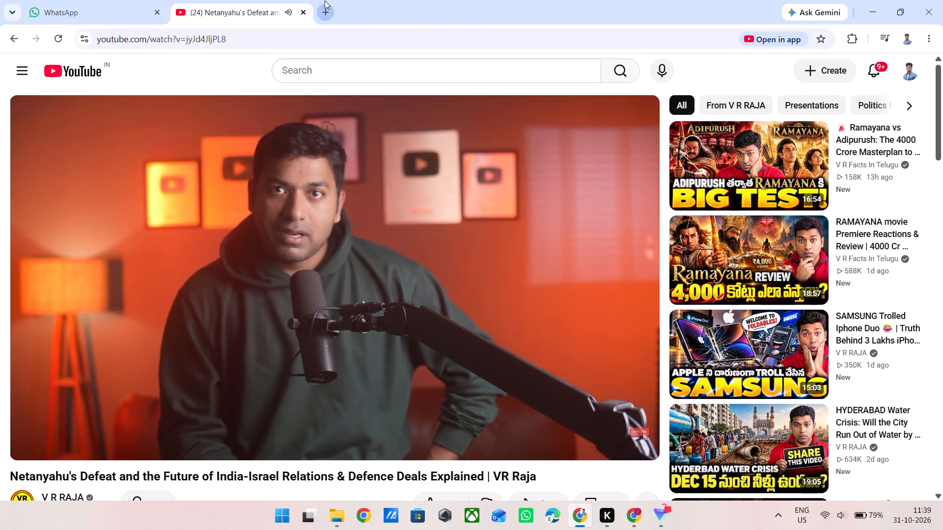
# Switch to Chrome and reopen the closed YouTube Studio channel content page.
pyautogui.hotkey('ctrl', 'shift', 't')
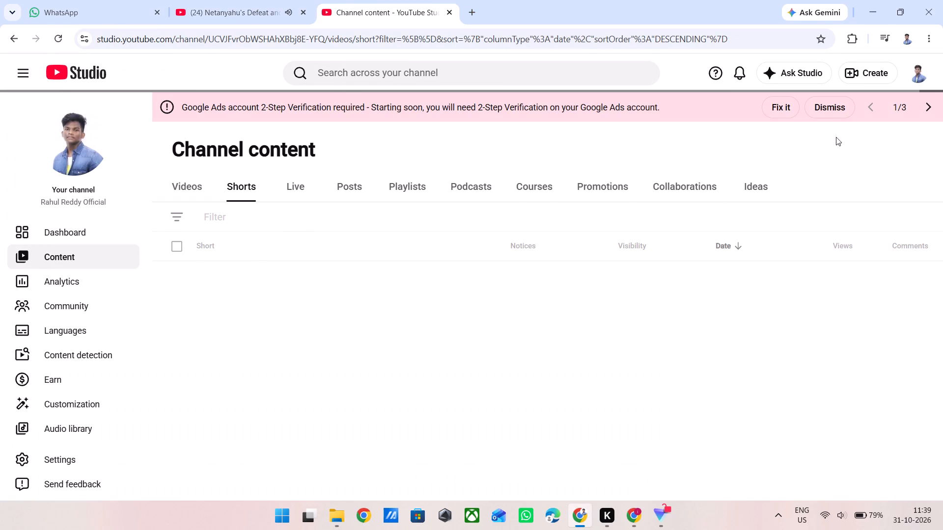
# Dismiss the 2-Step Verification, exhausted balance and paused promotions notices on the channel content page.
pyautogui.click(828, 110)
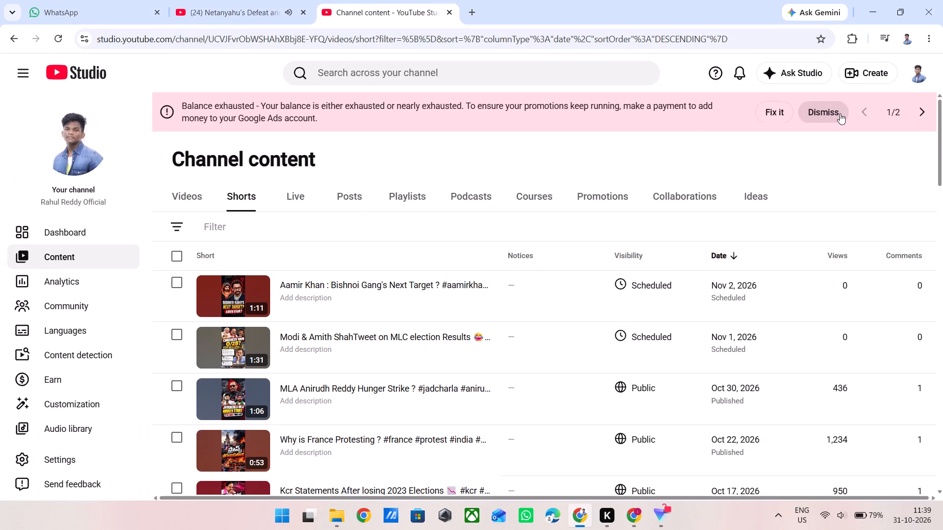
pyautogui.click(841, 114)
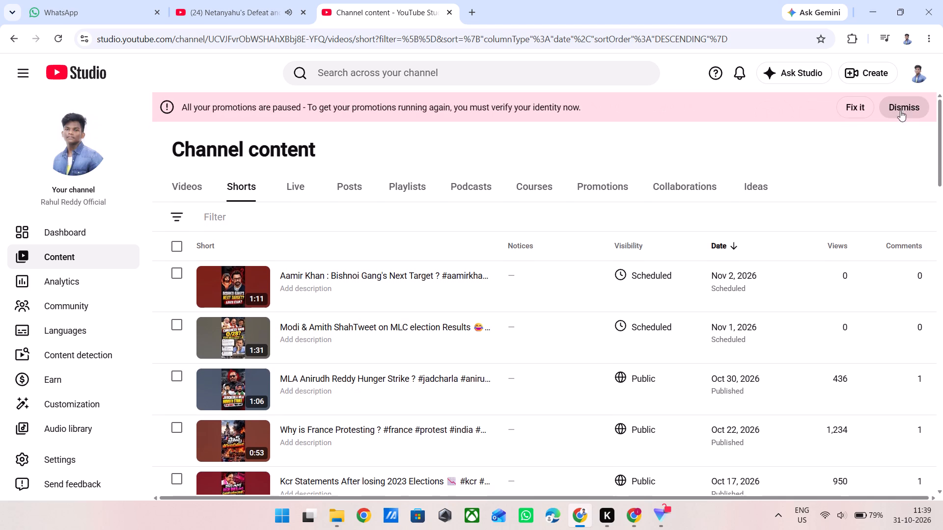
pyautogui.click(912, 111)
# Review the Shorts list, checking the schedule status and dates of the newest videos against the earlier uploads.
pyautogui.hscroll(-1, 648, 300)
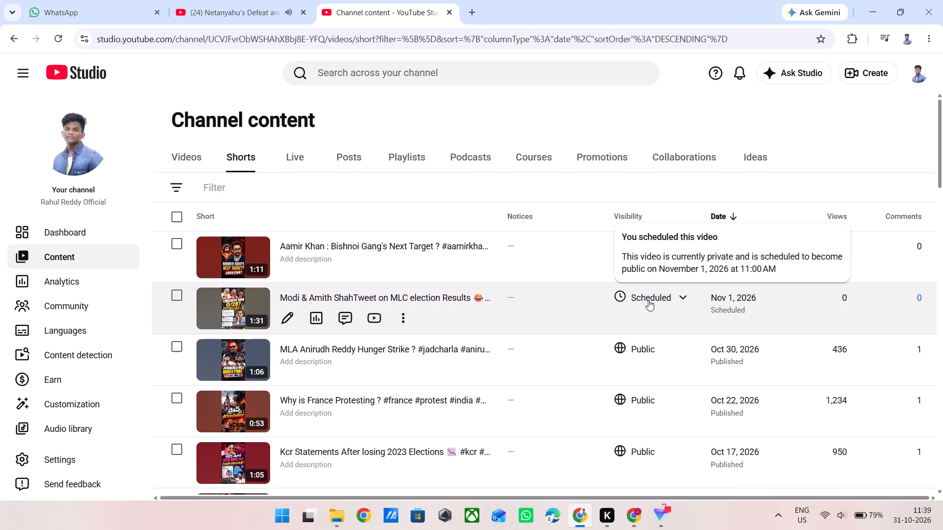
pyautogui.hscroll(-1, 648, 300)
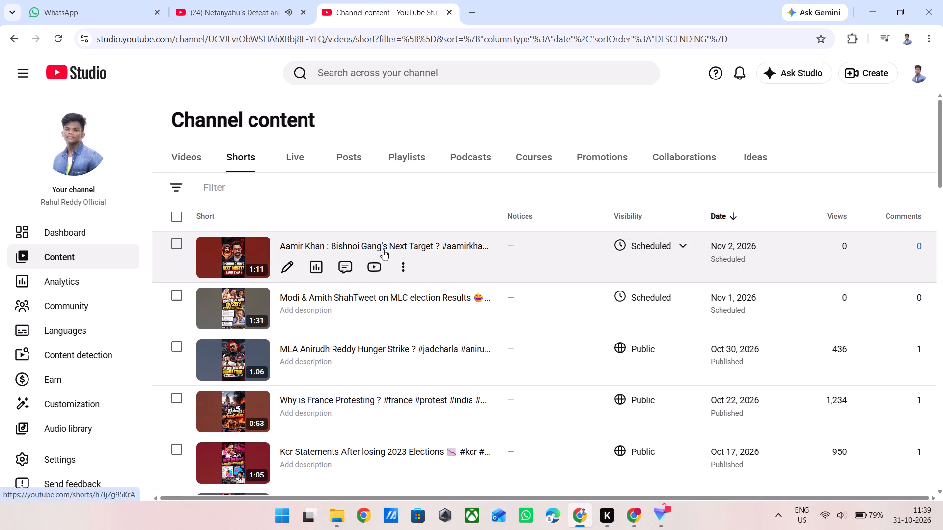
pyautogui.scroll(-1, 420, 365)
pyautogui.scroll(-1, 381, 480)
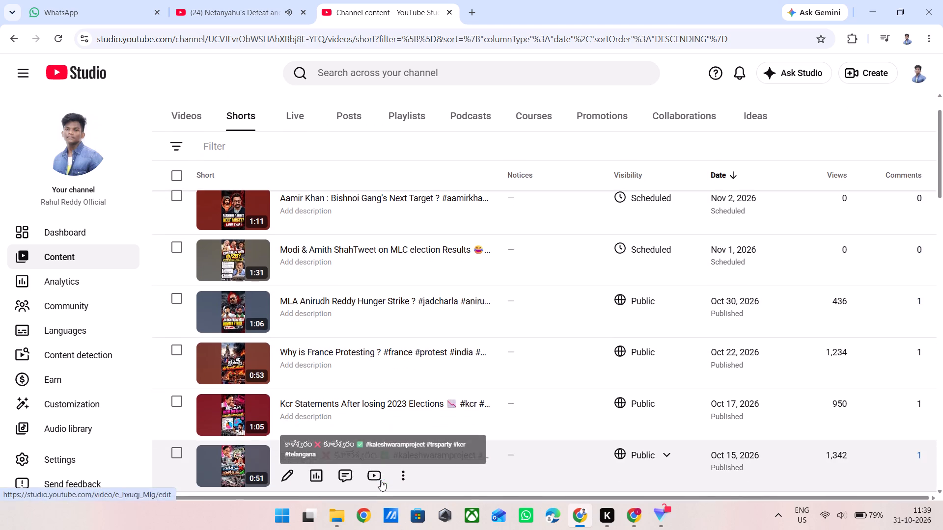
pyautogui.scroll(-1, 381, 480)
pyautogui.scroll(-1, 373, 305)
pyautogui.scroll(7, 373, 305)
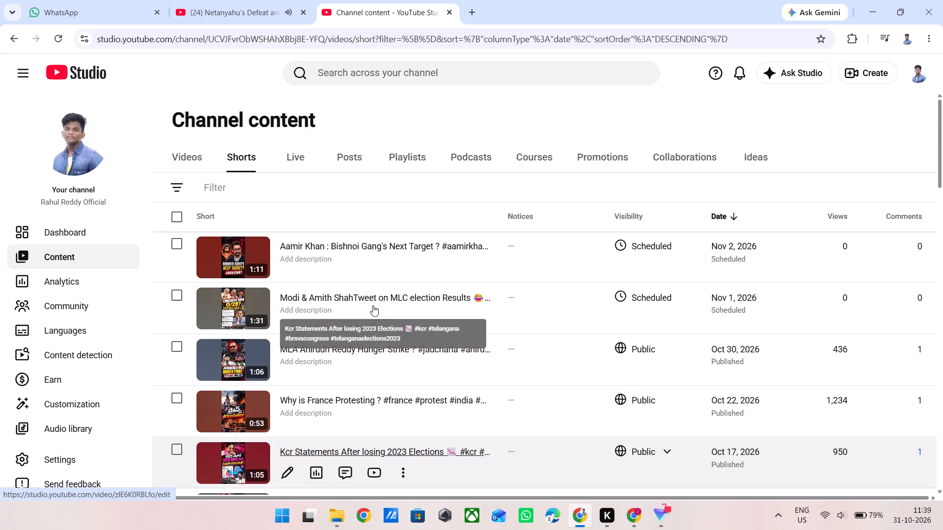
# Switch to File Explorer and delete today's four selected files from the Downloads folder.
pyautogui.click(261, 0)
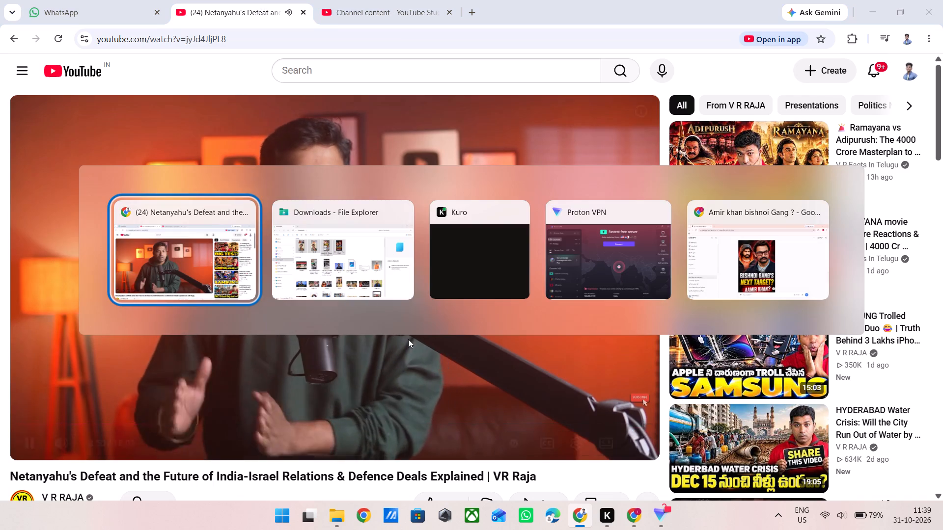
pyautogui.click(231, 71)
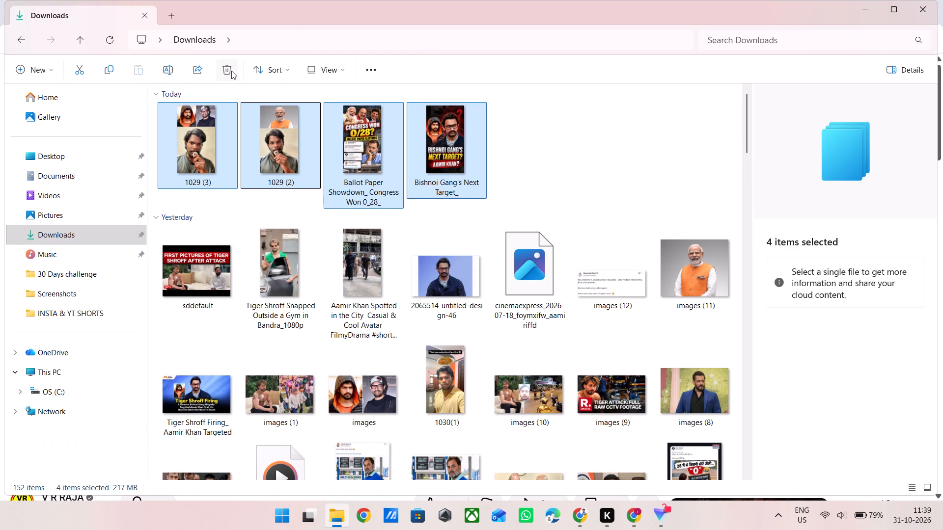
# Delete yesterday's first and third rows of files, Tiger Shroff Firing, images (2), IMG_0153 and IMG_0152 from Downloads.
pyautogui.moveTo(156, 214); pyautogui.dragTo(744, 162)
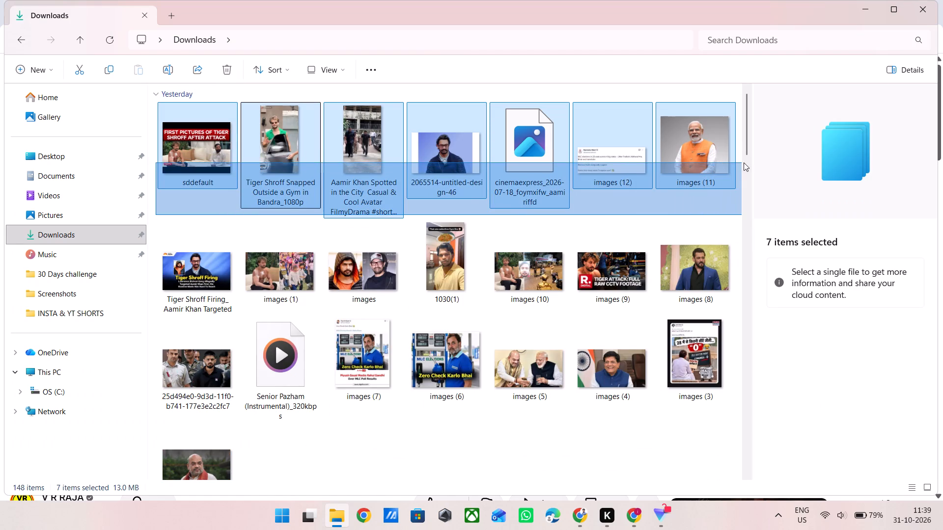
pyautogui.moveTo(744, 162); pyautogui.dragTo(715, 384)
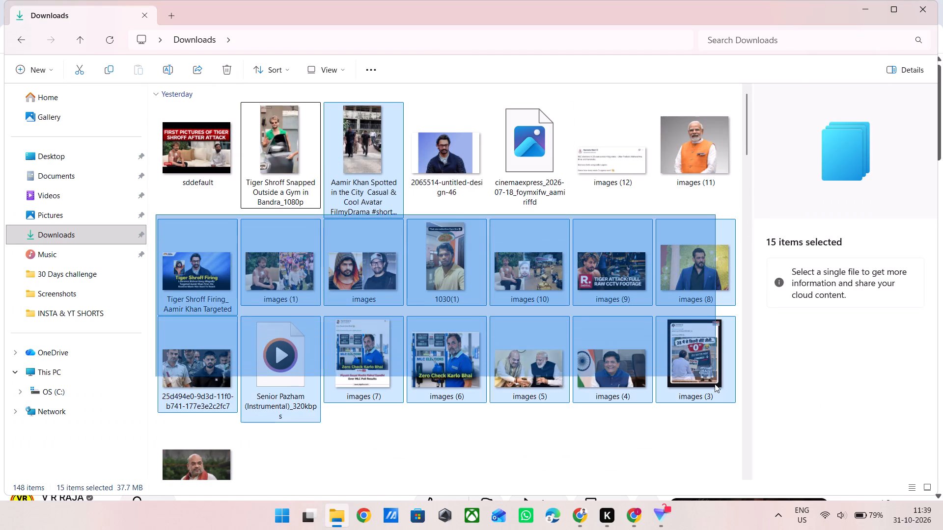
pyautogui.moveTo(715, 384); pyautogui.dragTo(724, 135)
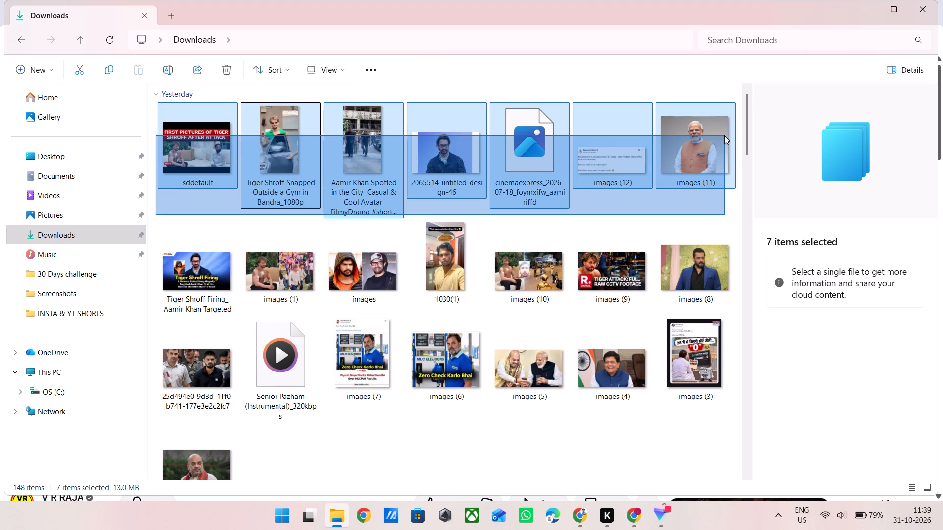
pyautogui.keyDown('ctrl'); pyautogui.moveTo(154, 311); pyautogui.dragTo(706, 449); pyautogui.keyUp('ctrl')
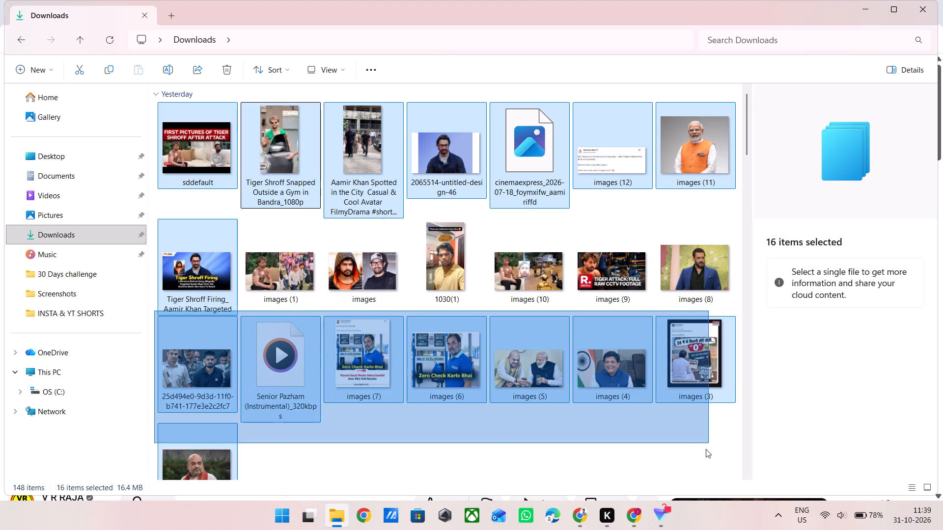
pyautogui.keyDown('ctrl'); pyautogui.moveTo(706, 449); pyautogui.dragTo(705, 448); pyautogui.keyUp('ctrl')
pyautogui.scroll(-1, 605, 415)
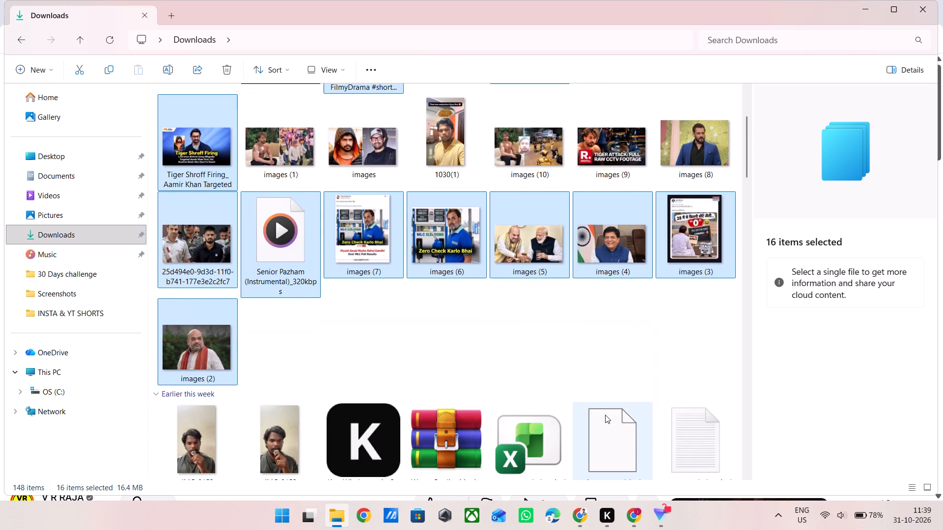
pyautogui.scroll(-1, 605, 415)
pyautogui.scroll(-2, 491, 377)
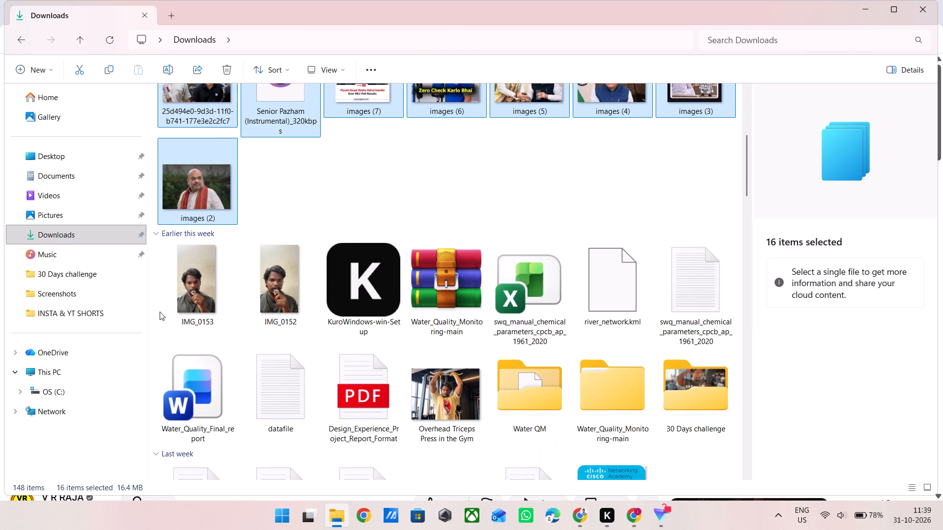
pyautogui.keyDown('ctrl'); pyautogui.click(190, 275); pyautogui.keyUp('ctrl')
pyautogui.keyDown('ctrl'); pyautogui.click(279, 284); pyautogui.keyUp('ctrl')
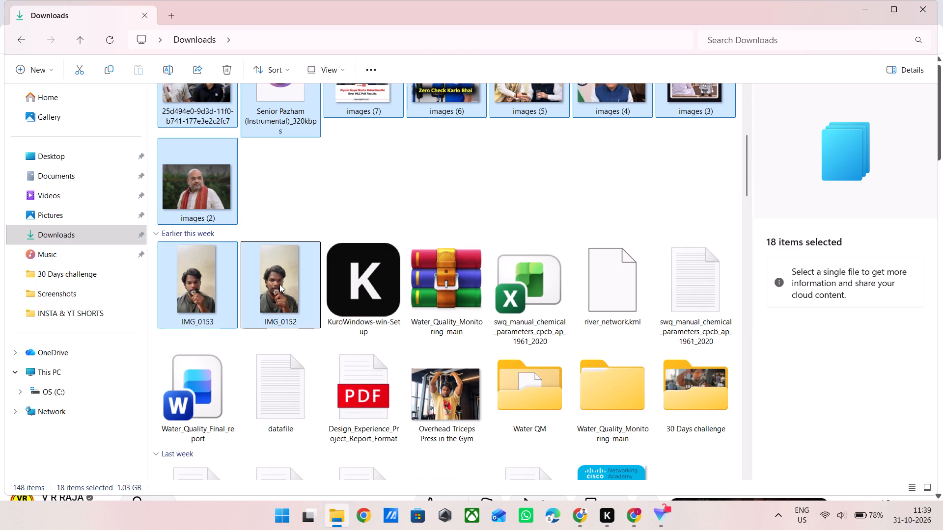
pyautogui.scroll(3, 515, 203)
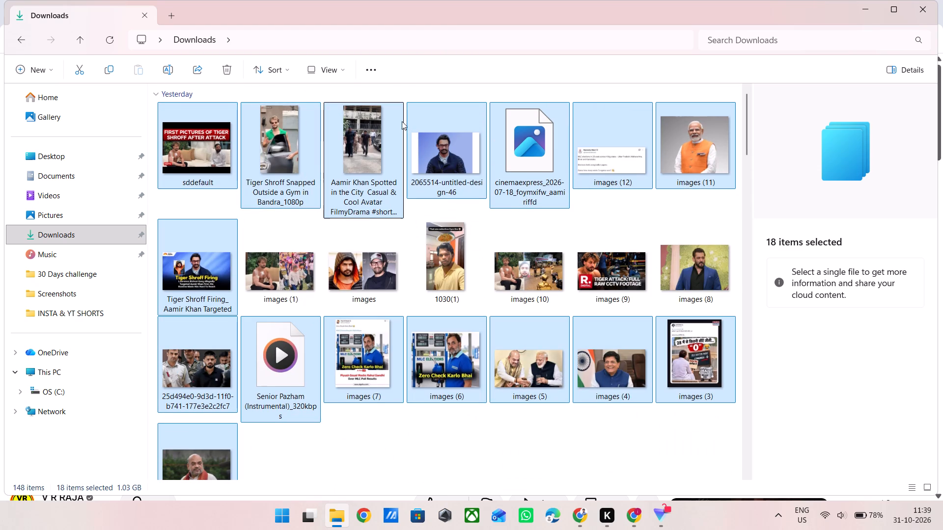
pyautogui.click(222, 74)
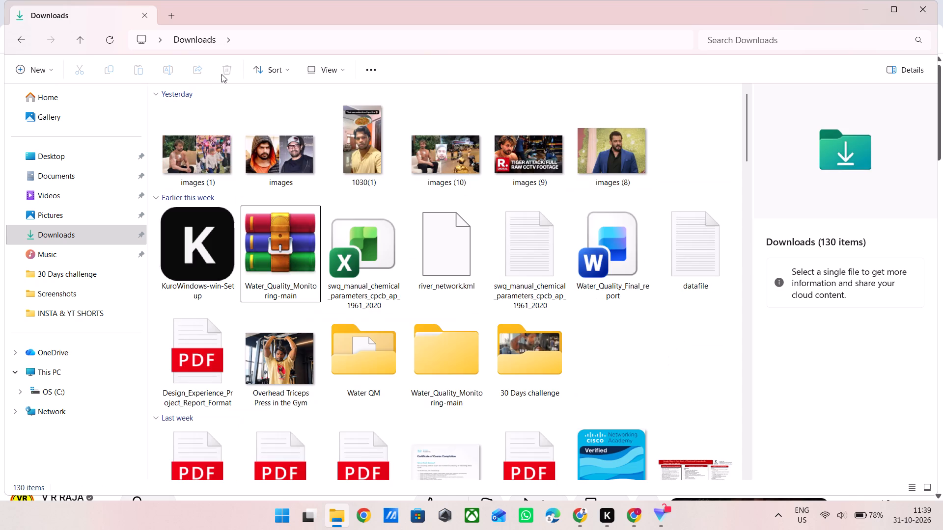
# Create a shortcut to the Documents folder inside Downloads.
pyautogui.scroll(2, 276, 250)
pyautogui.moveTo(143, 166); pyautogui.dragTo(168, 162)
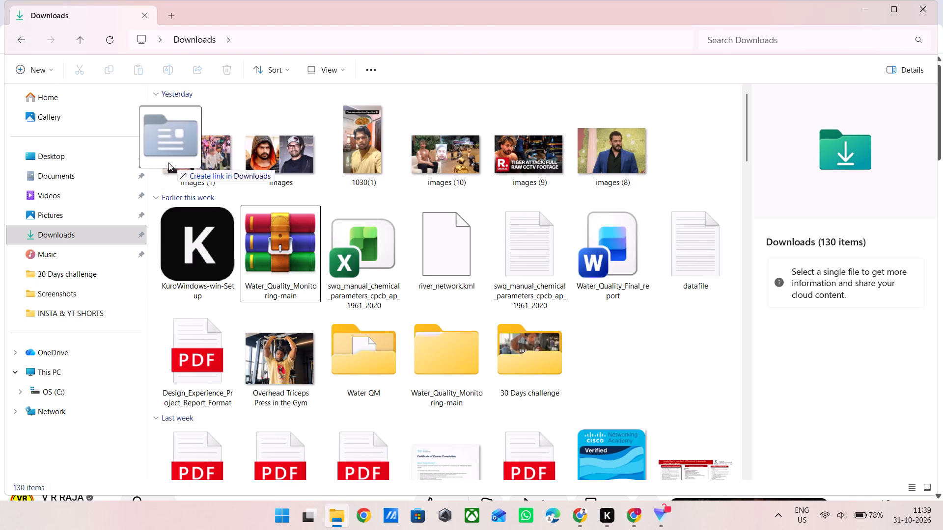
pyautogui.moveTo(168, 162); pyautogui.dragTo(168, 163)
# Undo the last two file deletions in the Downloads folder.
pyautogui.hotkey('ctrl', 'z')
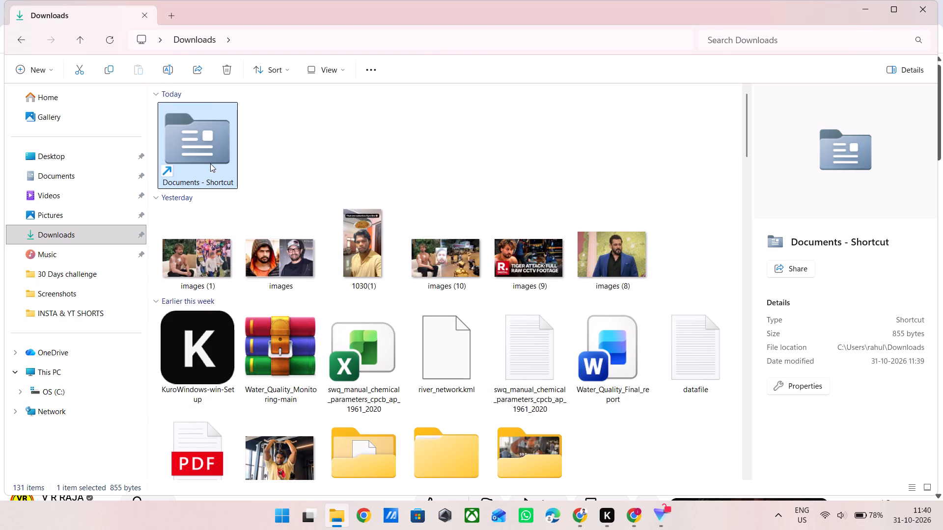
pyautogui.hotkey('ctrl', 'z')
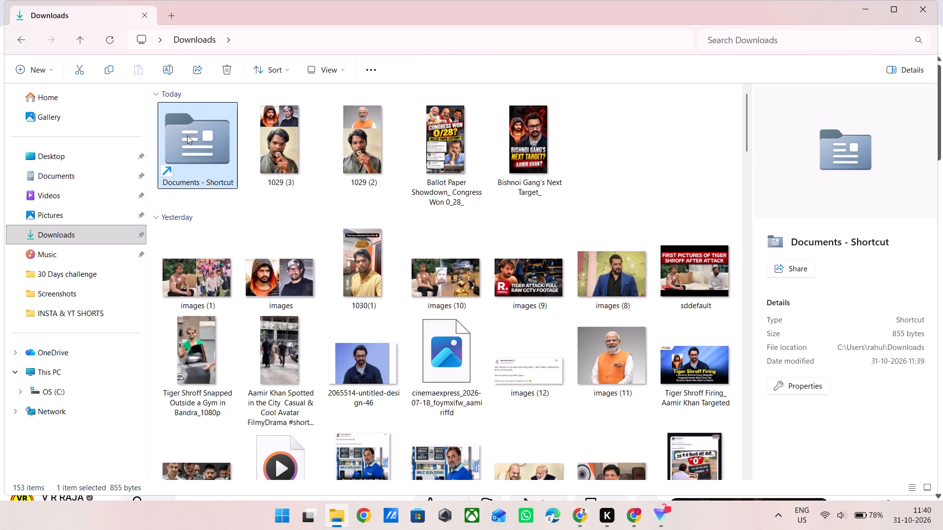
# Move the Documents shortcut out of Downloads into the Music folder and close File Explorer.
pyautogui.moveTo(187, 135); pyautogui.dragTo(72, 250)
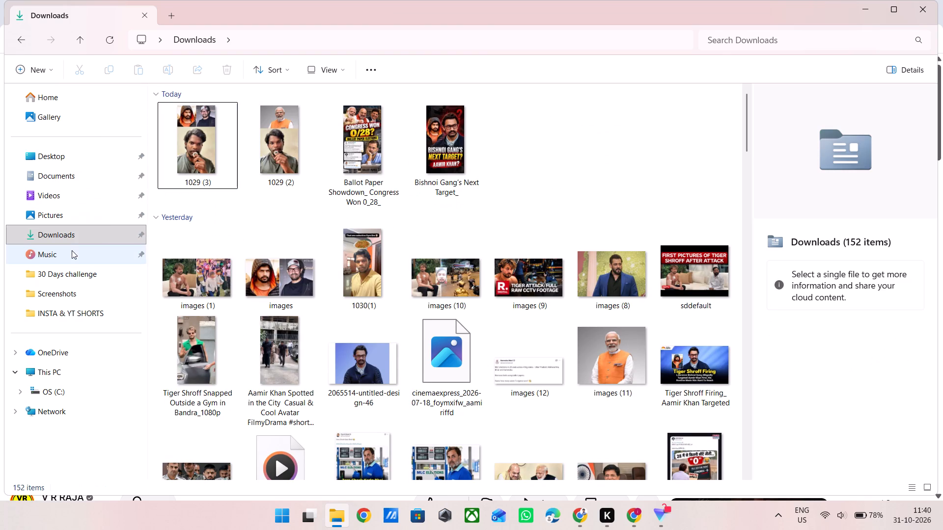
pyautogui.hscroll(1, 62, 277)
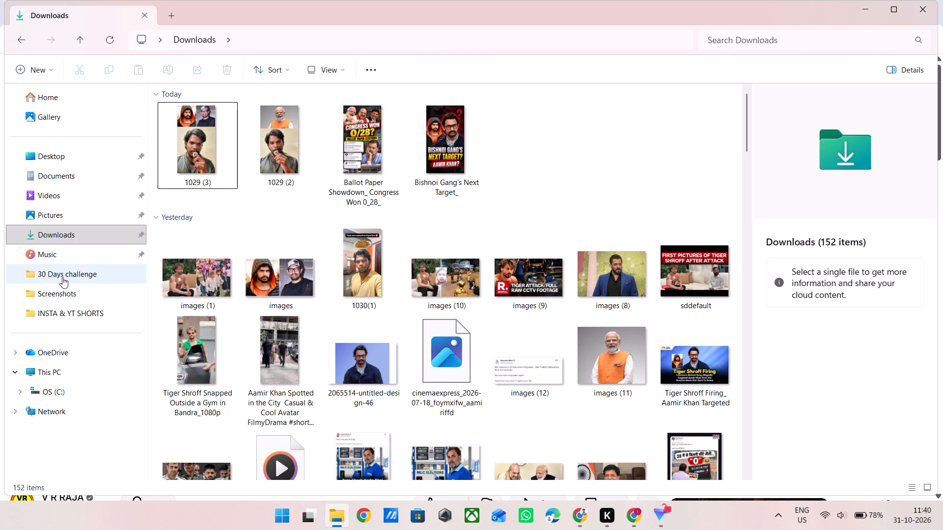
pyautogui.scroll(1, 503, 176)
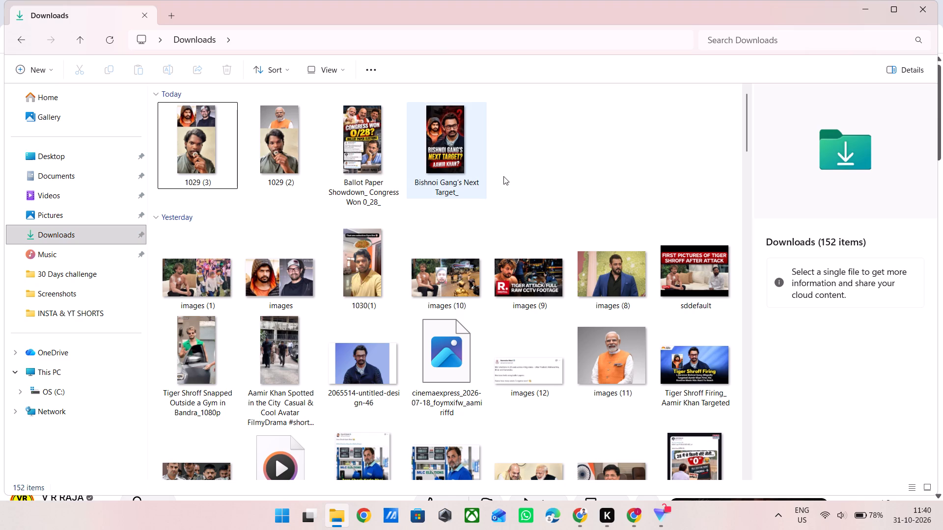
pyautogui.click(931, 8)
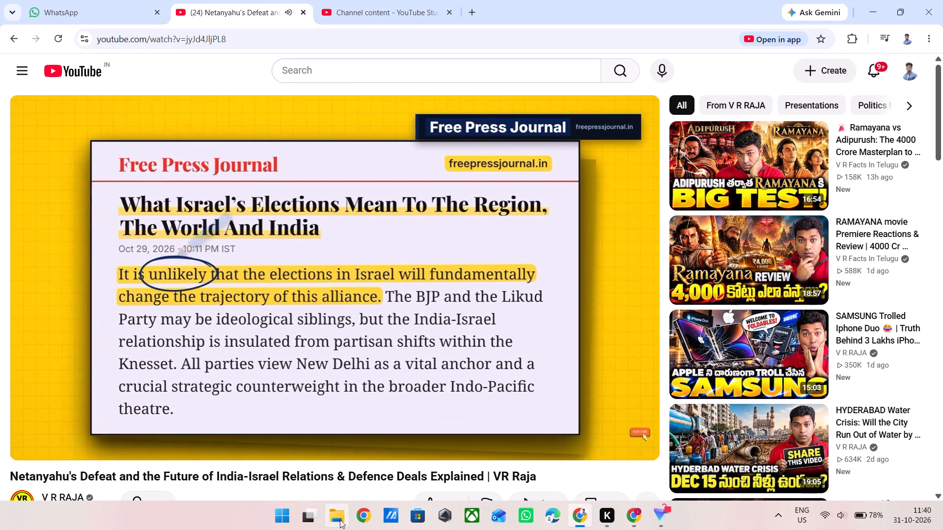
# Reopen Downloads in File Explorer and delete today's files: 1029 (3), 1029 (2), Ballot Paper Showdown and Bishnoi Gang's Next Target.
pyautogui.click(340, 520)
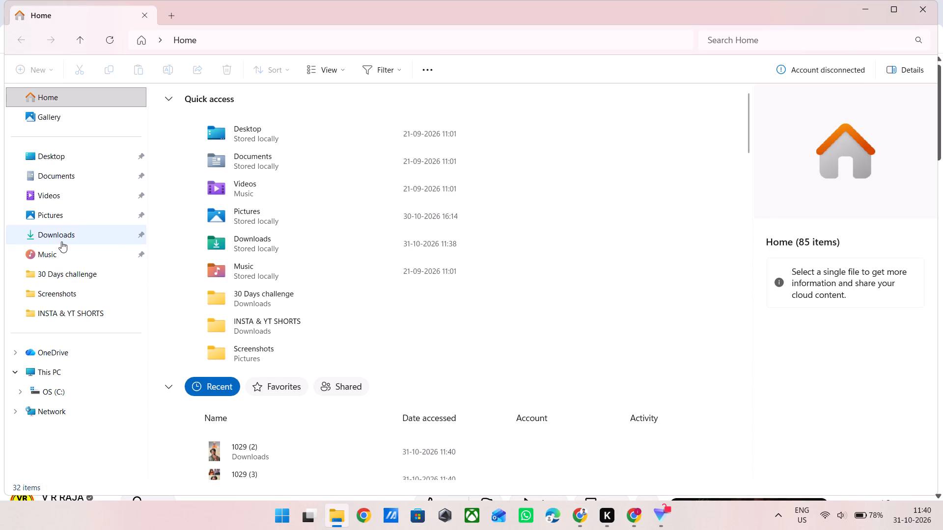
pyautogui.click(61, 241)
pyautogui.moveTo(556, 127); pyautogui.dragTo(198, 144)
pyautogui.click(227, 69)
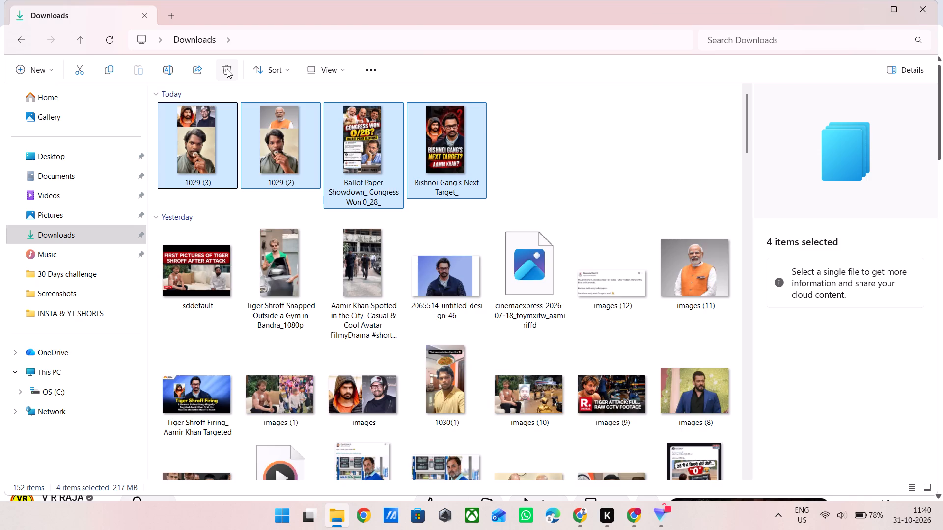
# Delete all of yesterday's files from the Downloads folder in three batches, keeping the files from earlier this week.
pyautogui.moveTo(171, 212); pyautogui.dragTo(375, 177)
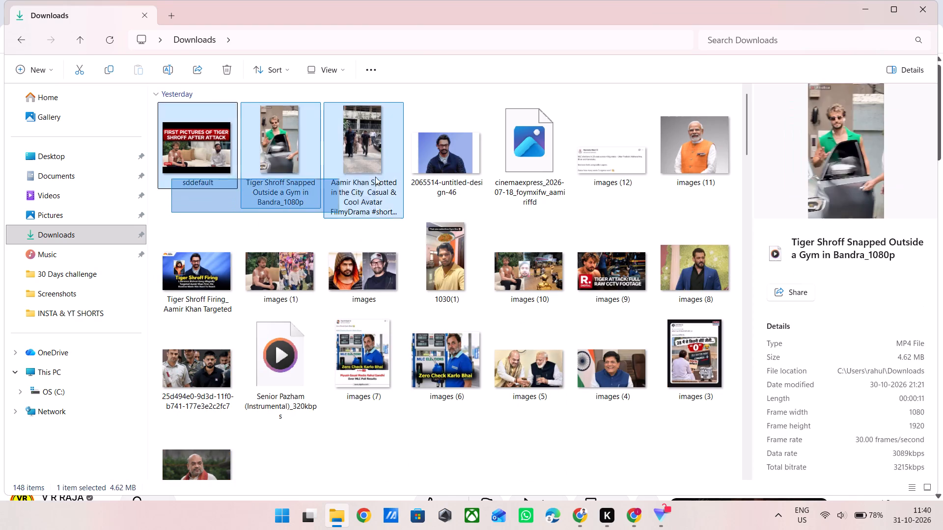
pyautogui.moveTo(375, 177); pyautogui.dragTo(714, 170)
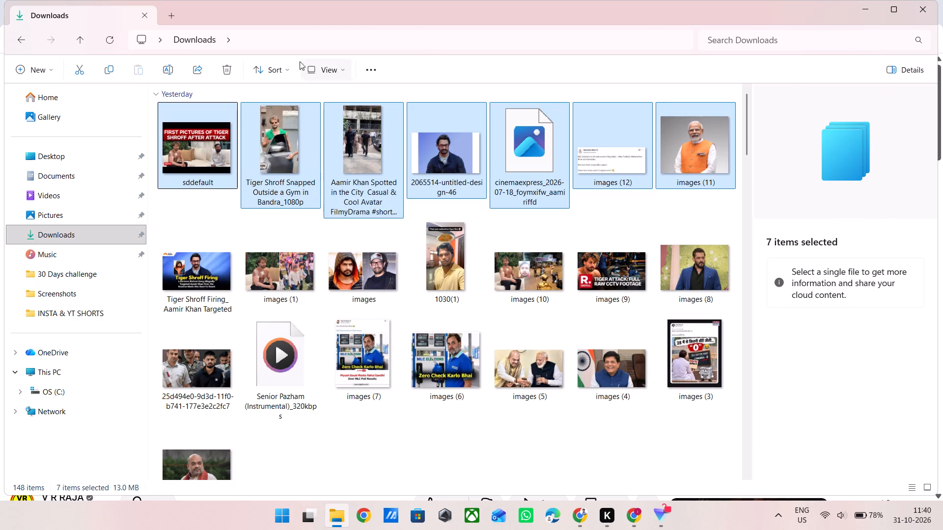
pyautogui.click(223, 69)
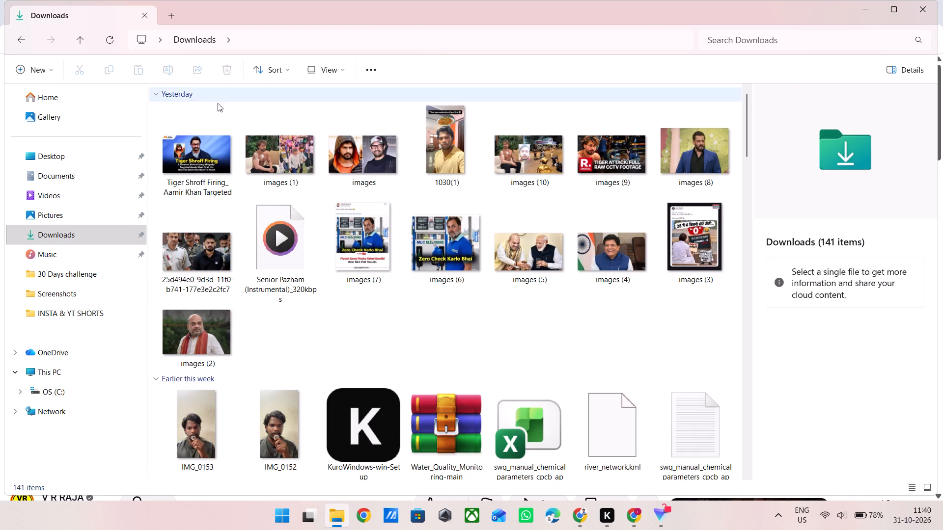
pyautogui.moveTo(155, 198); pyautogui.dragTo(505, 219)
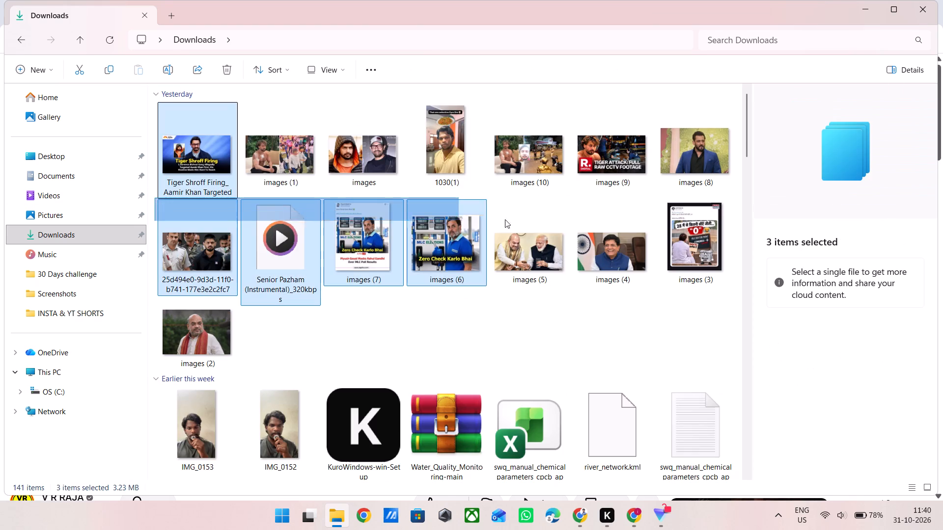
pyautogui.moveTo(505, 219); pyautogui.dragTo(695, 315)
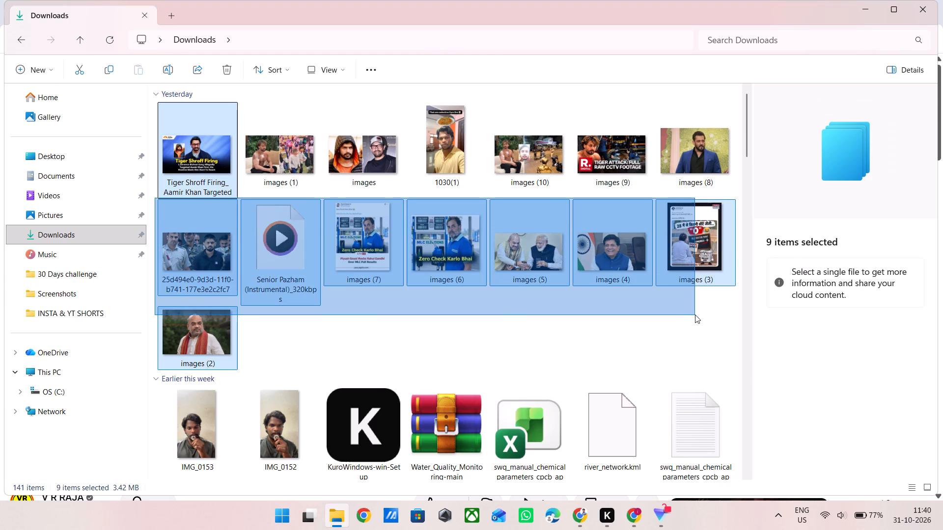
pyautogui.moveTo(695, 315); pyautogui.dragTo(694, 314)
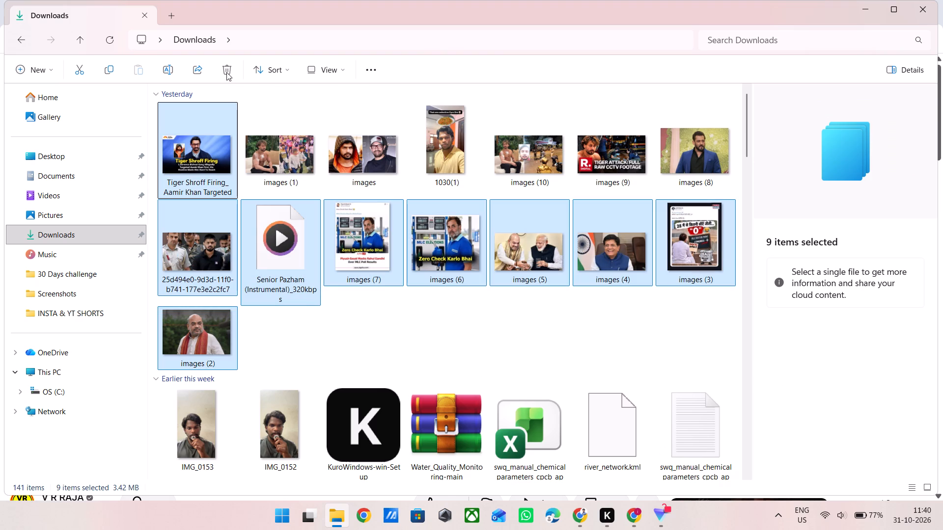
pyautogui.click(226, 72)
pyautogui.moveTo(156, 179); pyautogui.dragTo(618, 156)
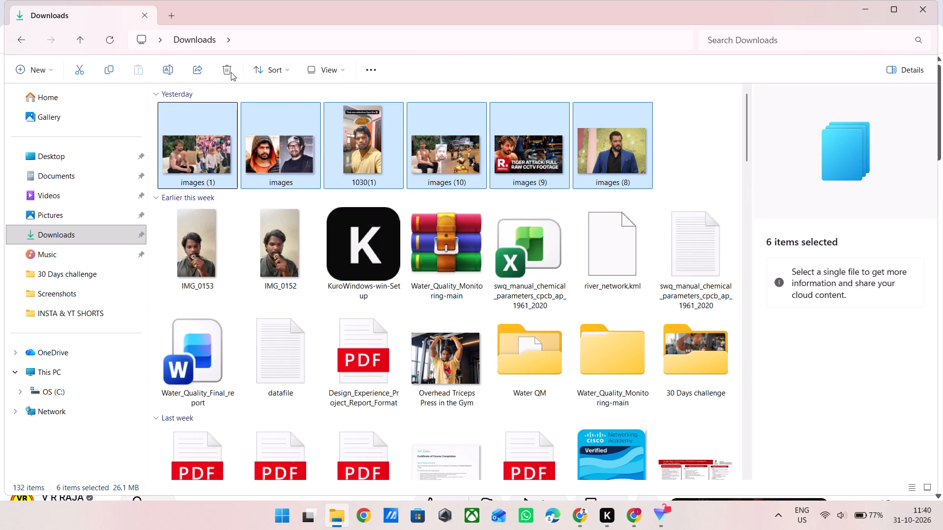
pyautogui.click(231, 72)
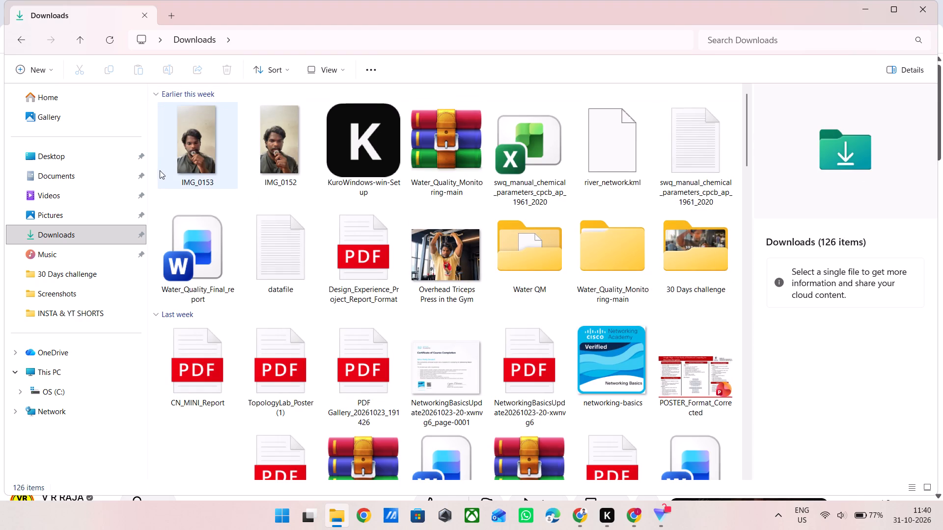
# Delete the IMG_0153 and IMG_0152 videos from the Downloads folder and close File Explorer.
pyautogui.moveTo(162, 172); pyautogui.dragTo(293, 160)
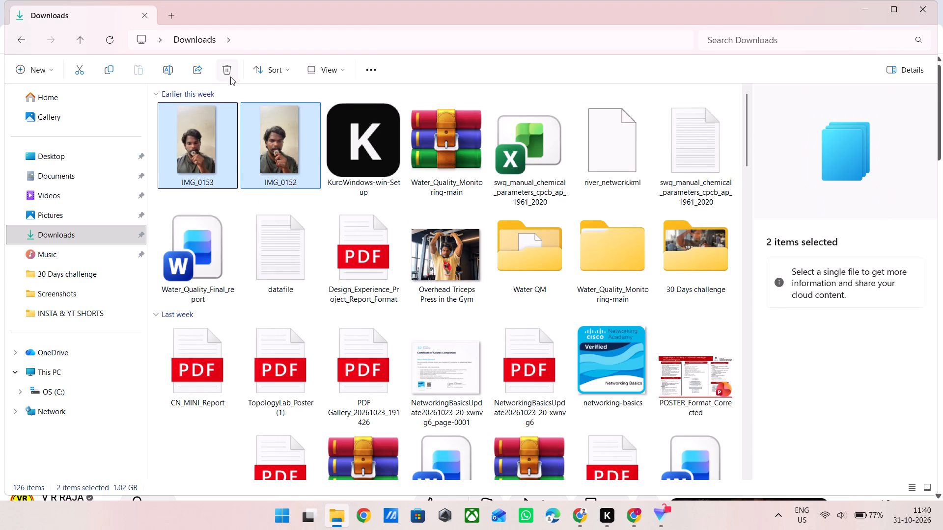
pyautogui.click(229, 74)
pyautogui.scroll(6, 303, 180)
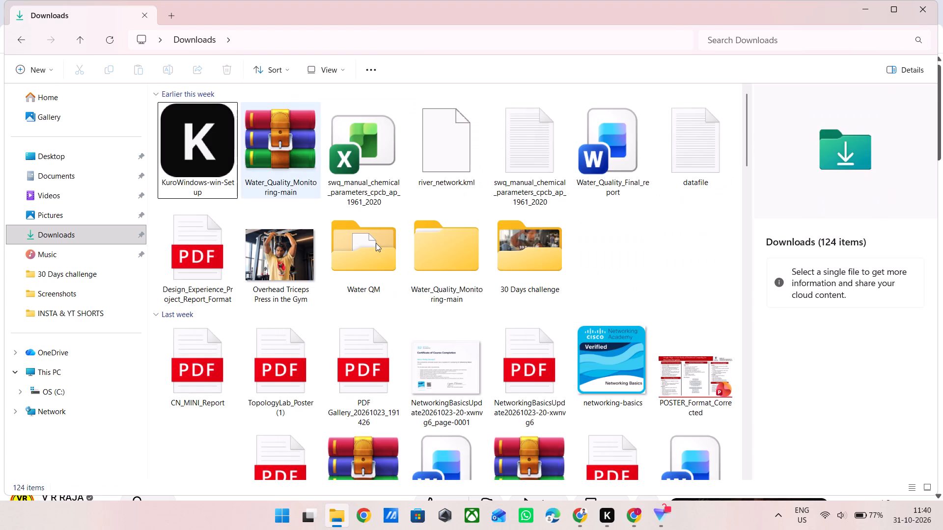
pyautogui.scroll(-1, 561, 288)
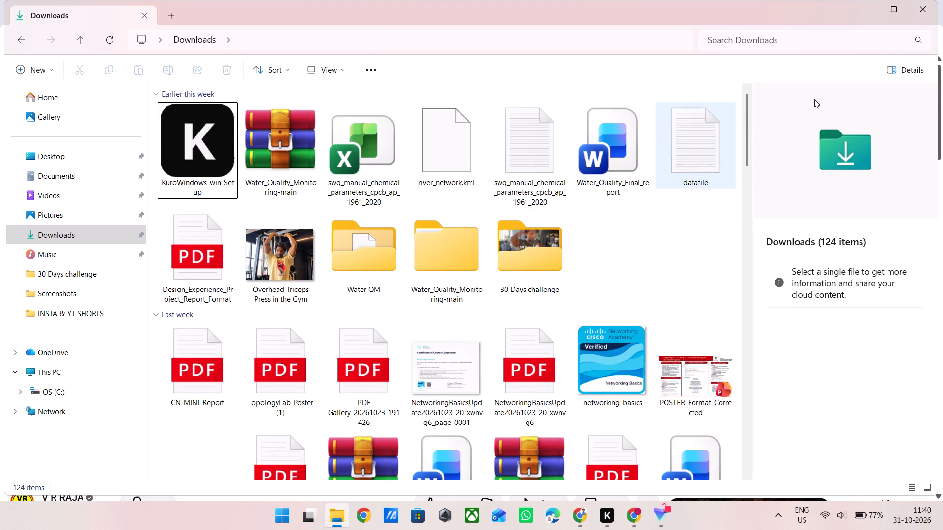
pyautogui.click(926, 7)
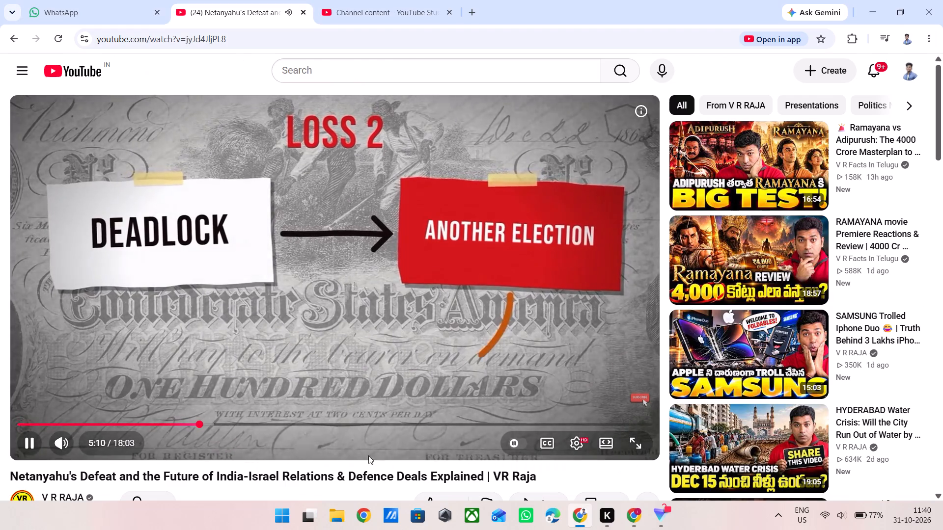
# Reopen Downloads in File Explorer, open the 30 Days challenge folder and select the Day - 20 video to view its details.
pyautogui.click(336, 517)
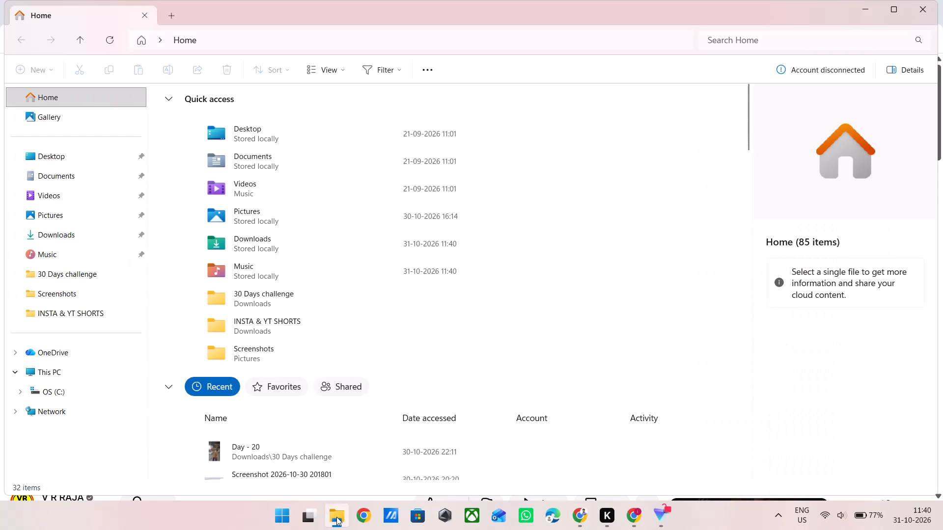
pyautogui.click(77, 237)
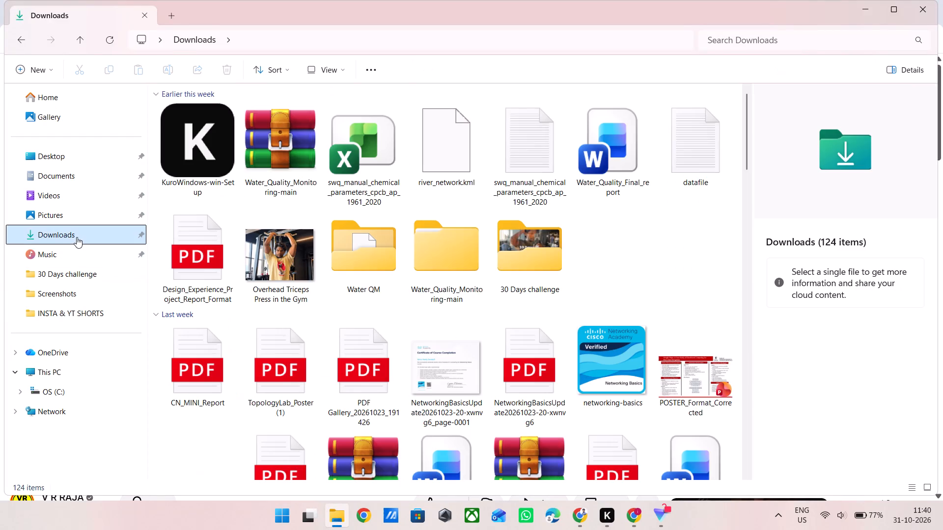
pyautogui.doubleClick(531, 264)
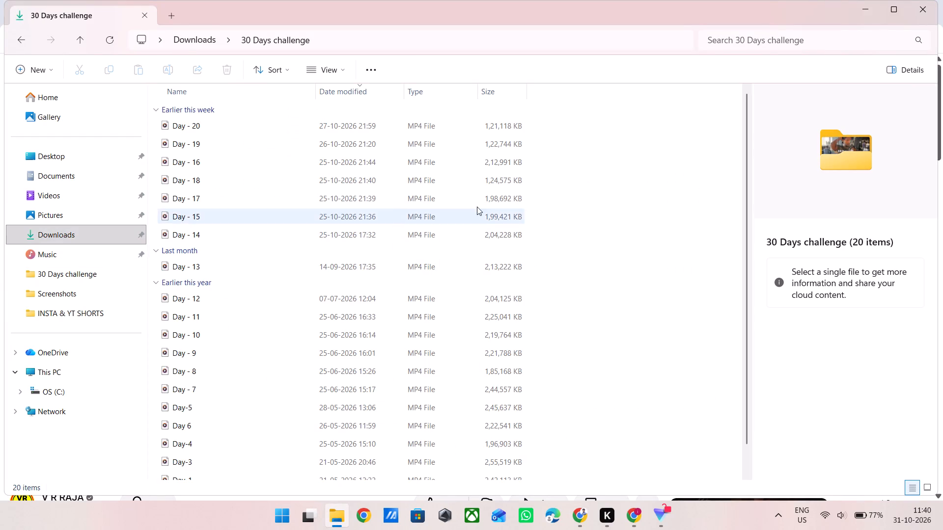
pyautogui.click(331, 126)
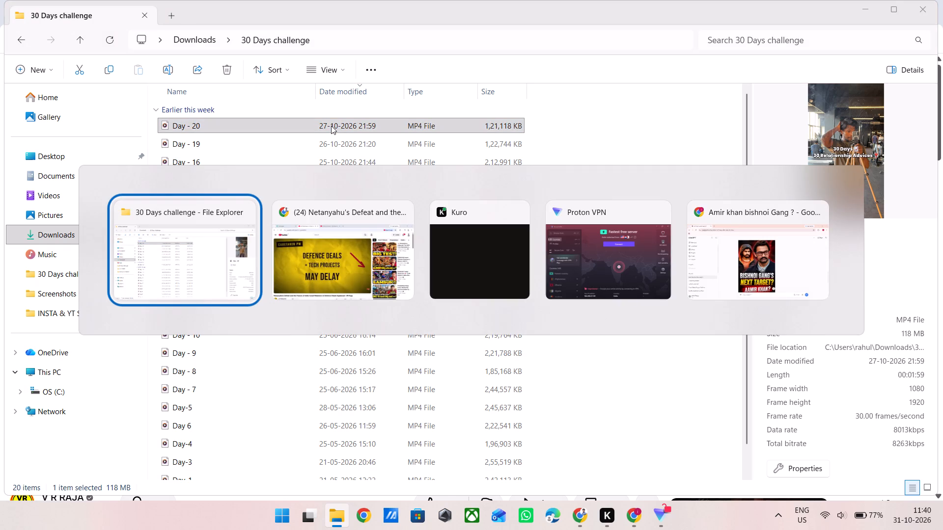
# Switch to the YouTube video about Netanyahu's defeat in Chrome and pause its playback.
pyautogui.hscroll(-1, 331, 126)
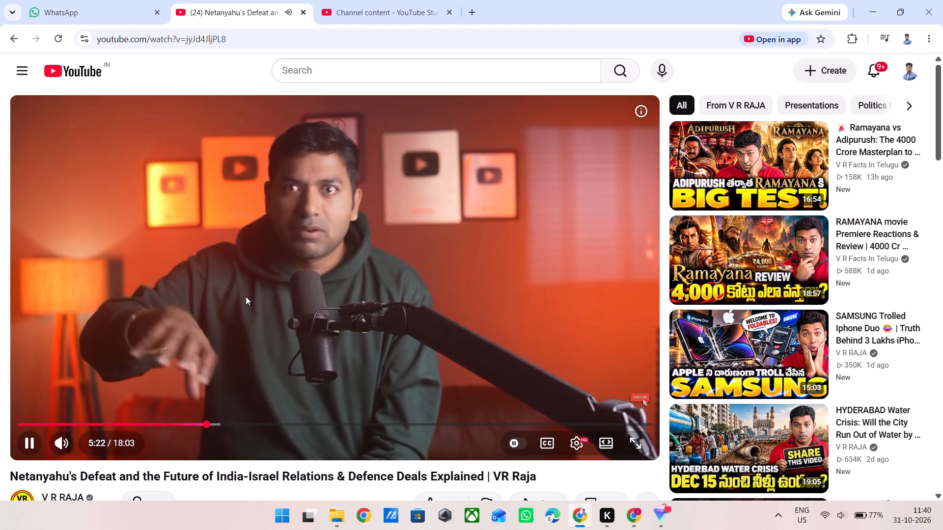
pyautogui.press('space')
pyautogui.press('space')
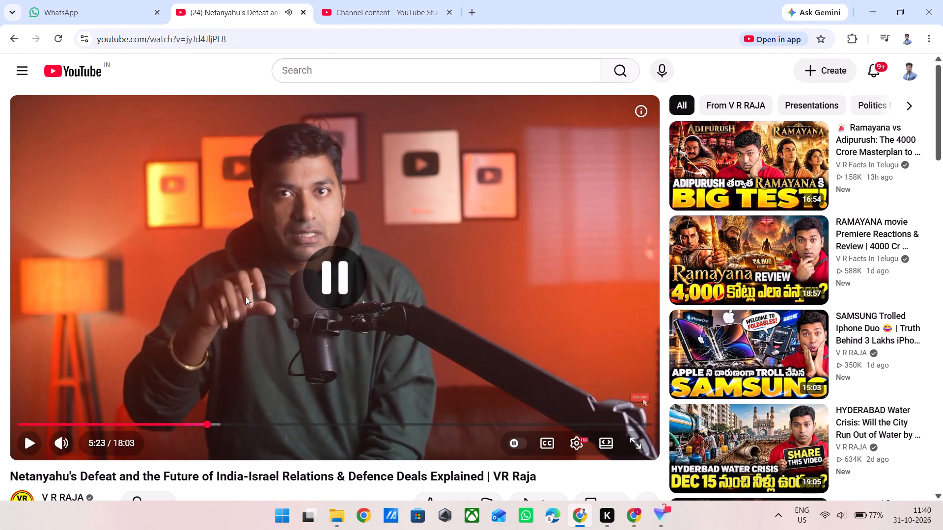